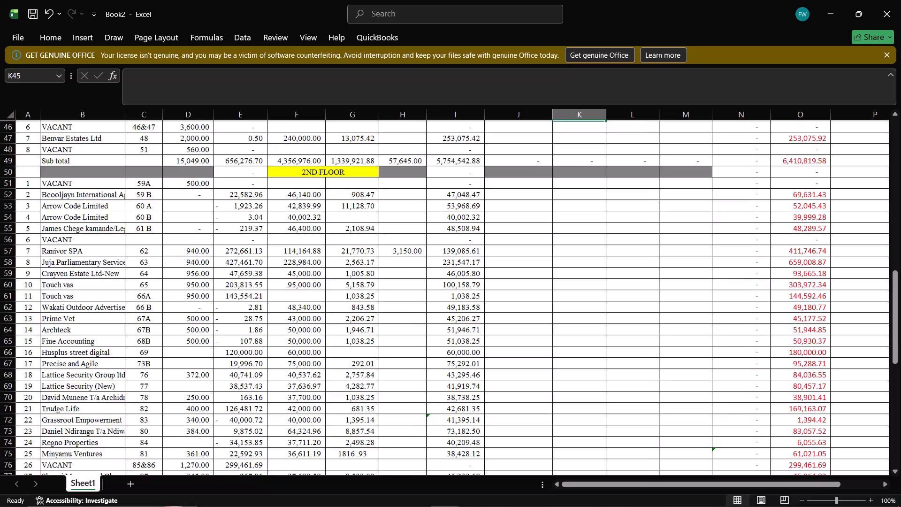
Select the empty August 2026 rent collection cell J6 for ASL Limited, the first ground-floor tenant.
{"action": "scroll", "coordinate": [602, 296], "scroll_direction": "up", "scroll_amount": 5}
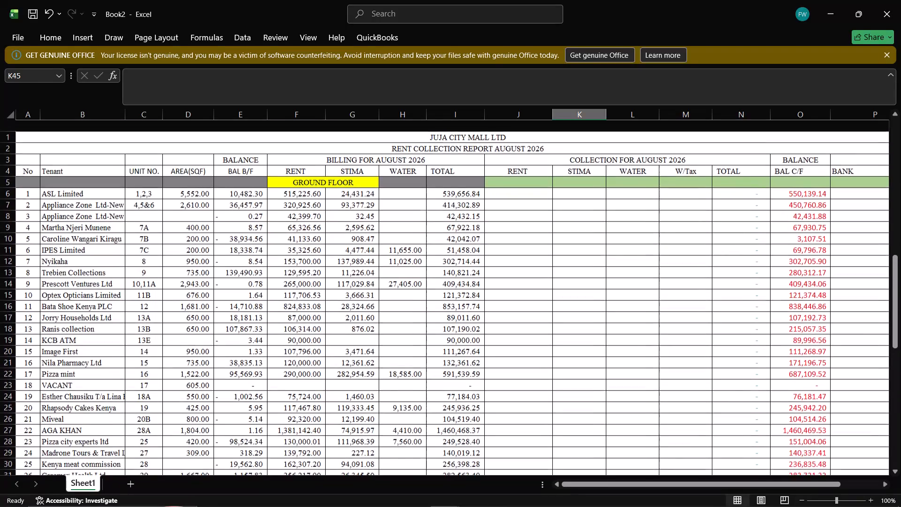
{"action": "scroll", "coordinate": [602, 296], "scroll_direction": "up", "scroll_amount": 1}
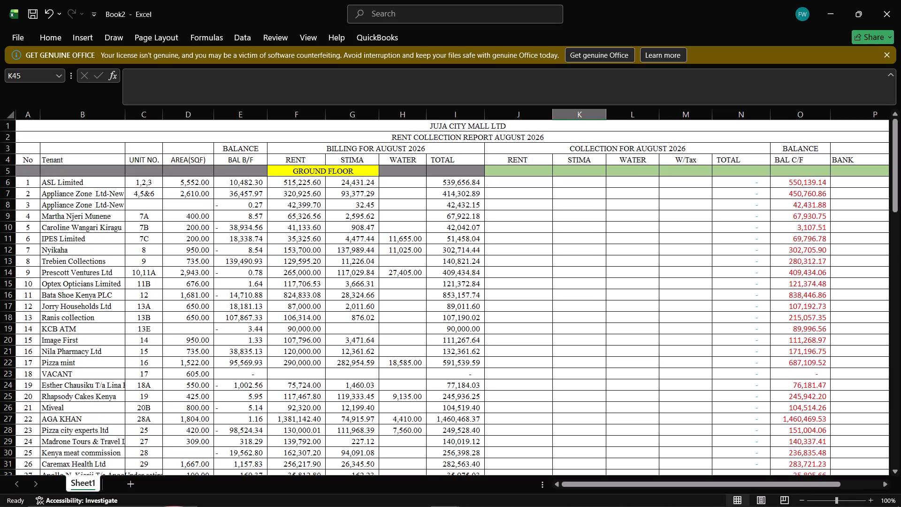
{"action": "left_click", "coordinate": [509, 184]}
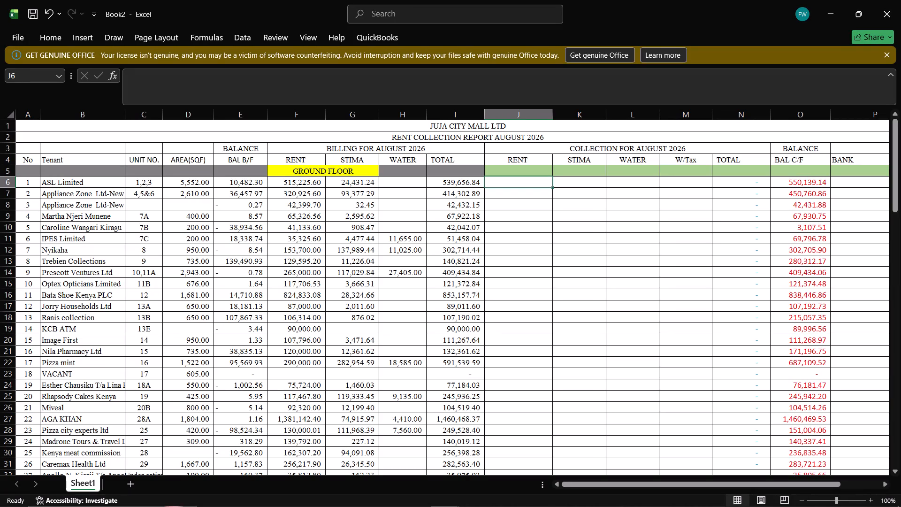
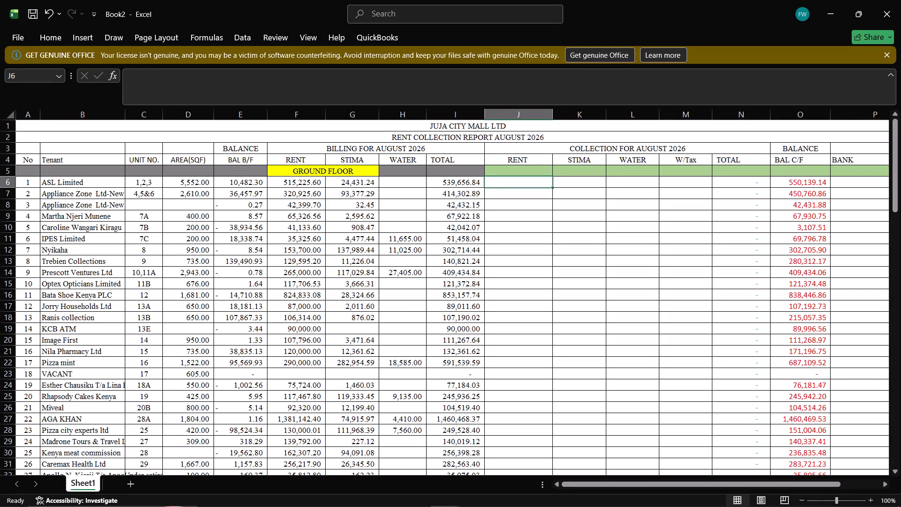
Enter 500000 as the August 2026 rent collected from ASL Limited in J6.
{"action": "key", "text": "5"}
{"action": "type", "text": "00"}
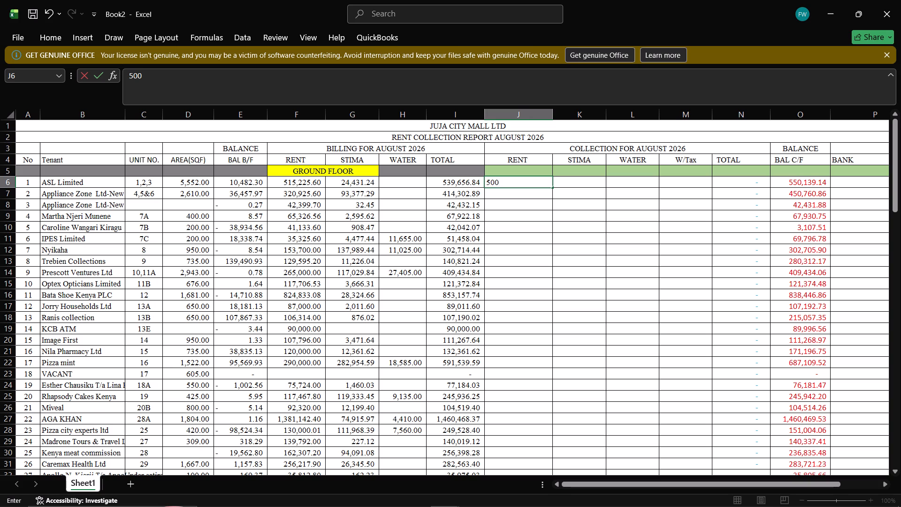
{"action": "type", "text": "000"}
{"action": "key", "text": "Return"}
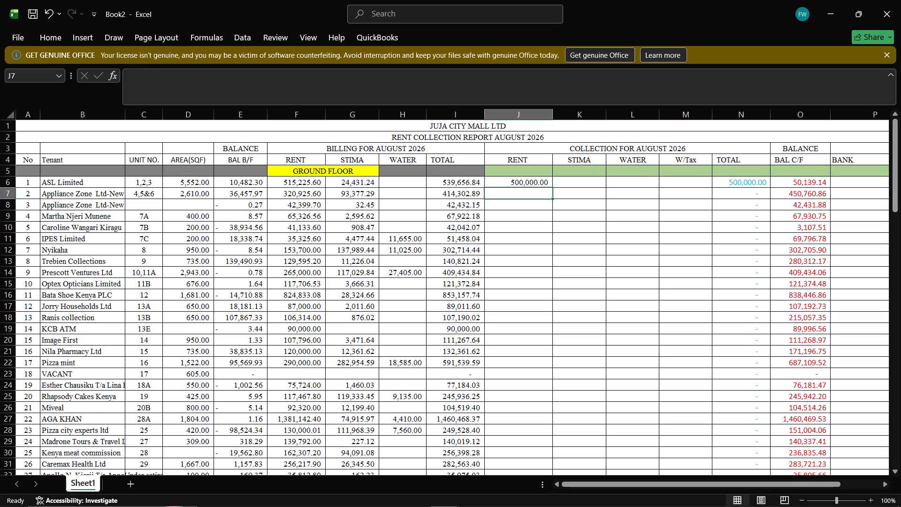
Enter 24431.24 as the stima collected from ASL Limited in K6.
{"action": "left_click", "coordinate": [565, 182]}
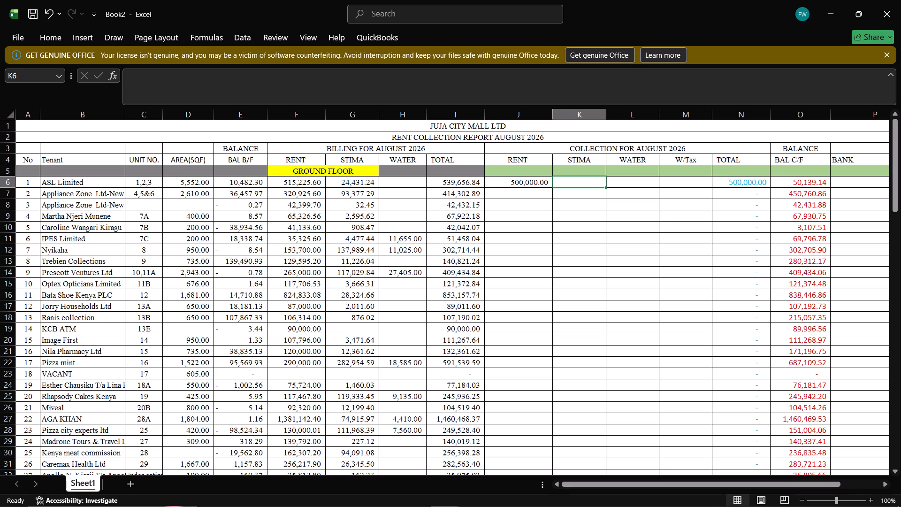
{"action": "type", "text": "24"}
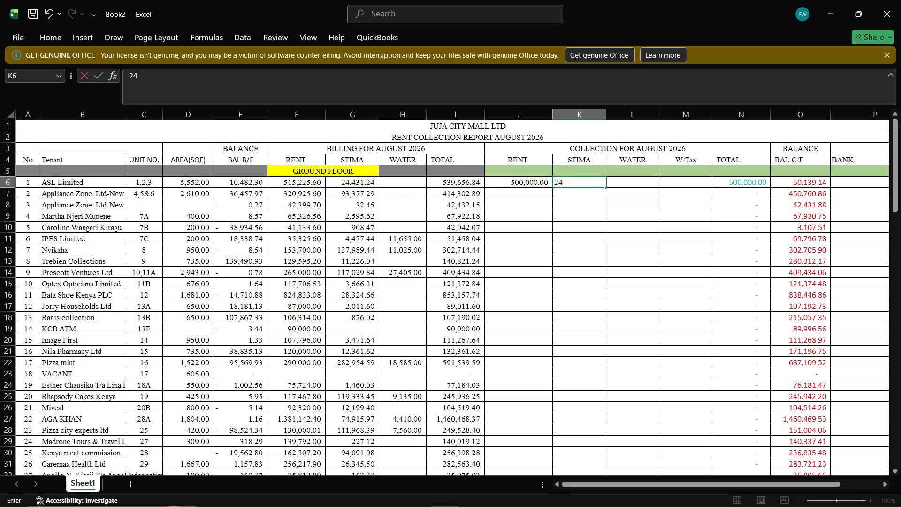
{"action": "key", "text": "4"}
{"action": "key", "text": "3"}
{"action": "key", "text": "1"}
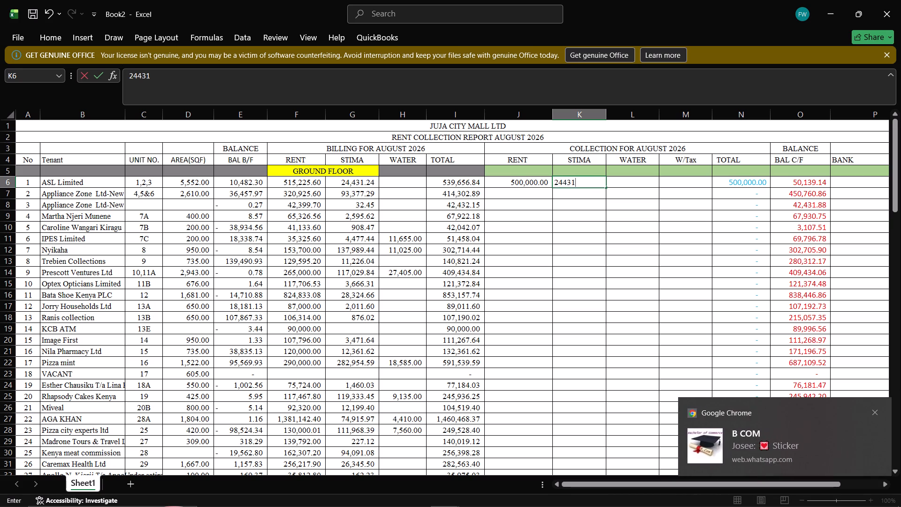
{"action": "key", "text": "period"}
{"action": "key", "text": "2"}
{"action": "key", "text": "4"}
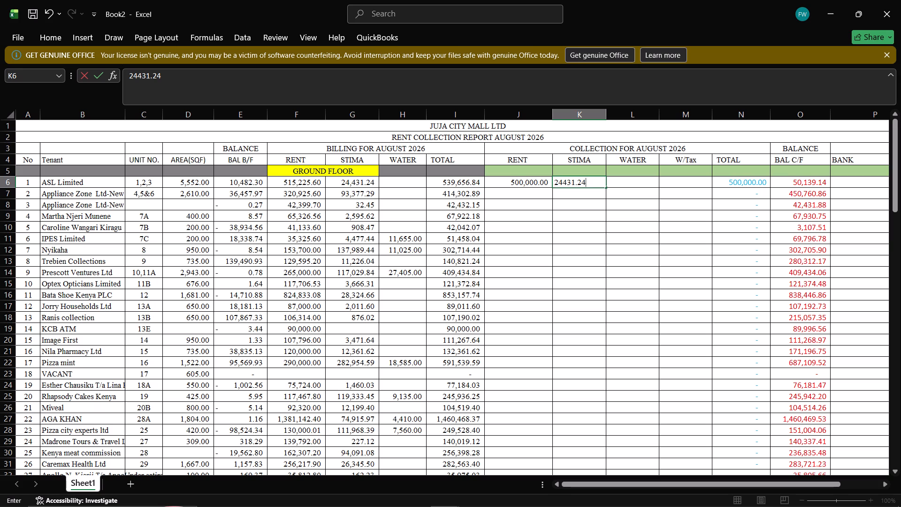
{"action": "left_click", "coordinate": [667, 178]}
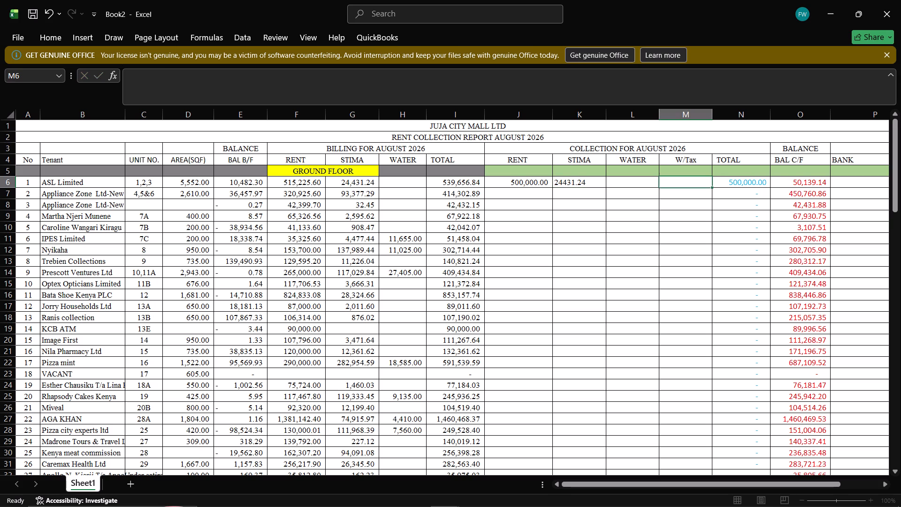
Enter 0 as the water collection for ASL Limited in L6.
{"action": "left_click", "coordinate": [638, 180]}
{"action": "key", "text": "0"}
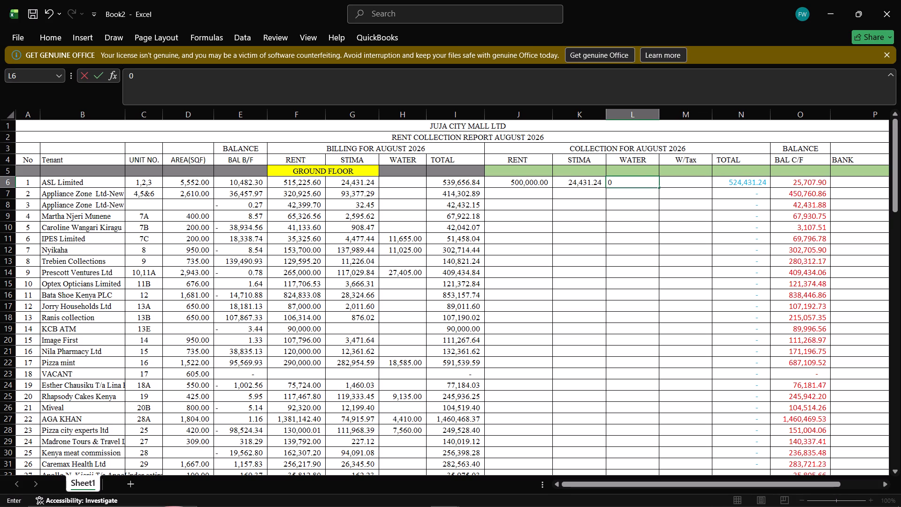
{"action": "key", "text": "Return"}
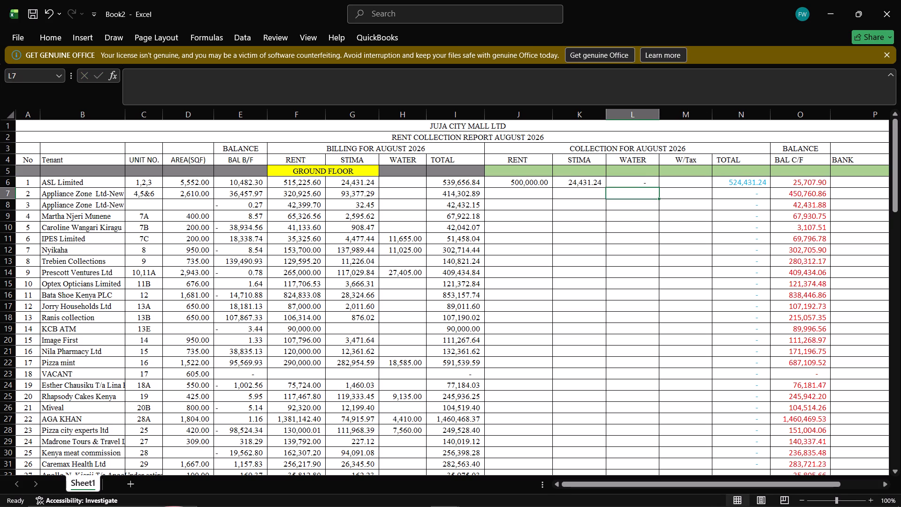
Record "01/08/2026-Cooperative bank" as the bank entry for ASL Limited in P6.
{"action": "left_click", "coordinate": [858, 184]}
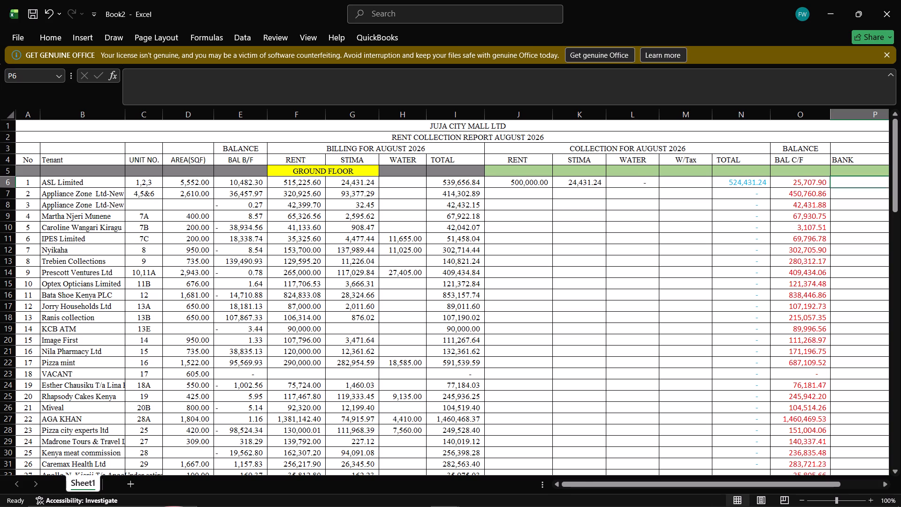
{"action": "type", "text": "01"}
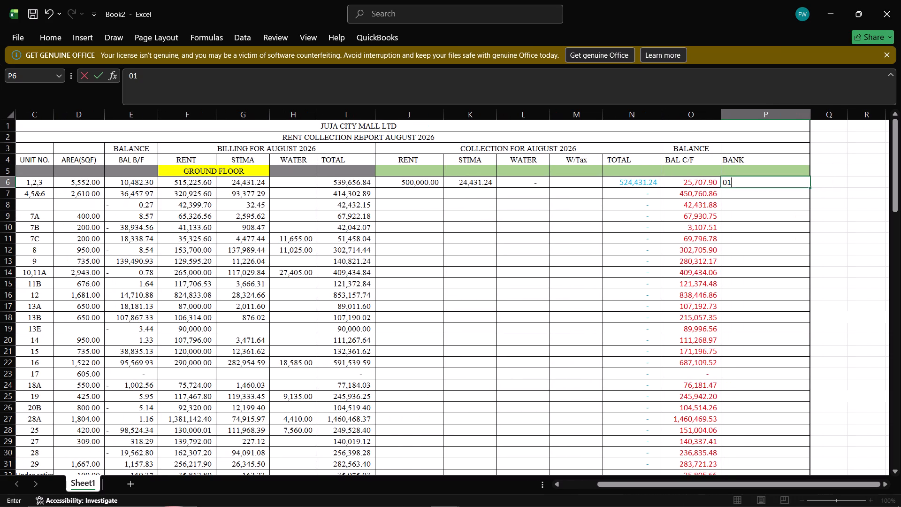
{"action": "key", "text": "slash"}
{"action": "key", "text": "0"}
{"action": "key", "text": "8"}
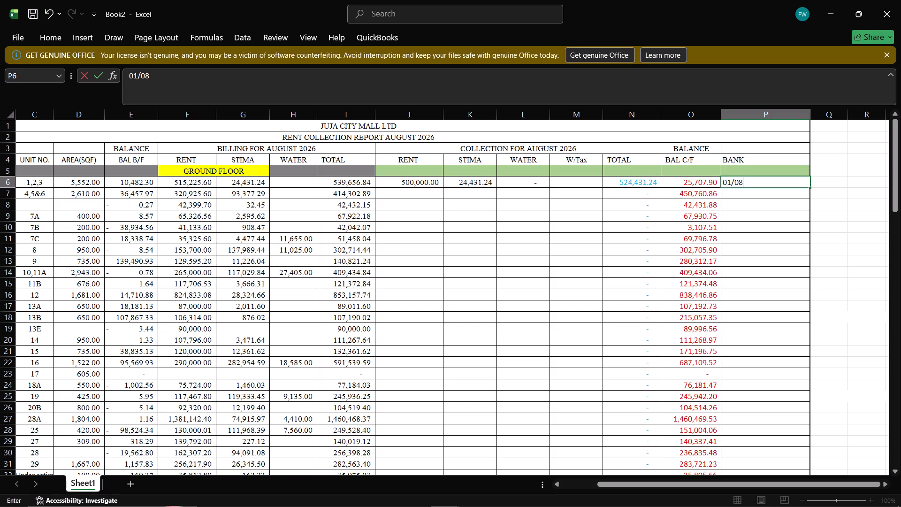
{"action": "key", "text": "slash"}
{"action": "type", "text": "2026"}
{"action": "key", "text": "minus"}
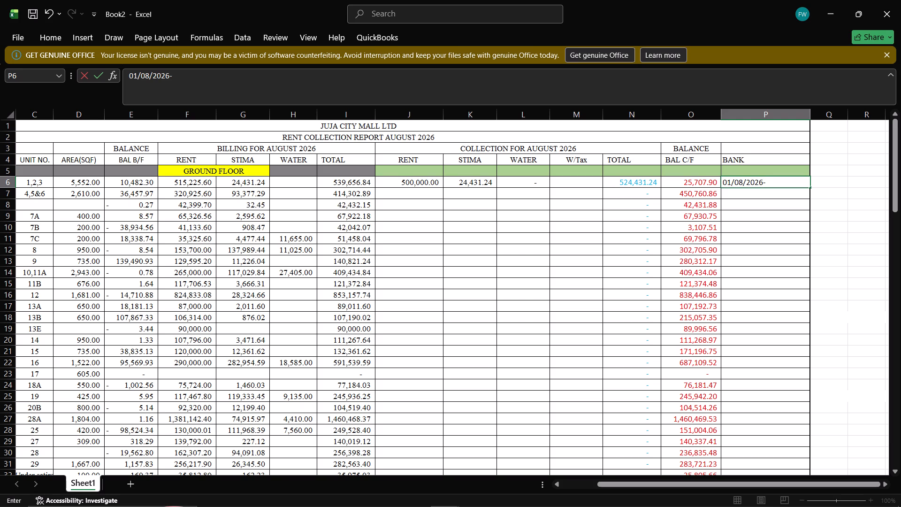
{"action": "key", "text": "c"}
{"action": "type", "text": "ooperati"}
{"action": "type", "text": "ve"}
{"action": "key", "text": "space"}
{"action": "type", "text": "ba"}
{"action": "type", "text": "nk"}
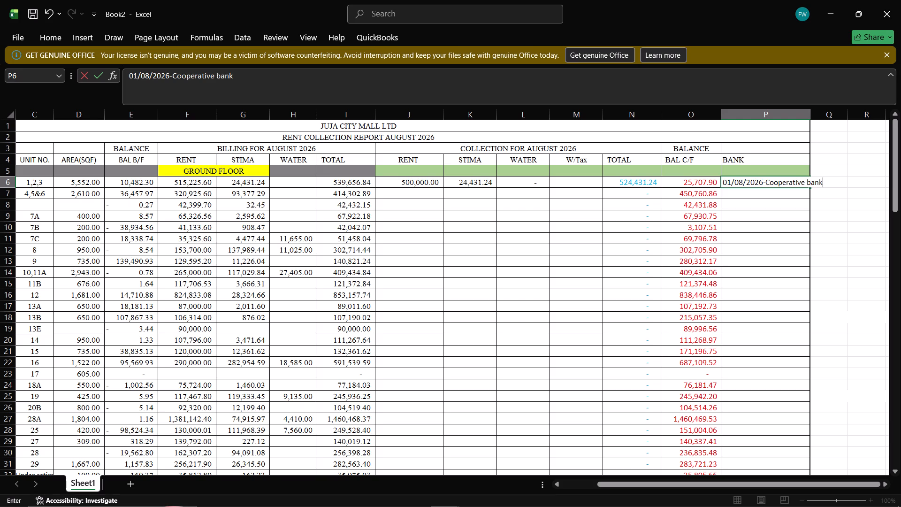
{"action": "left_click", "coordinate": [771, 223]}
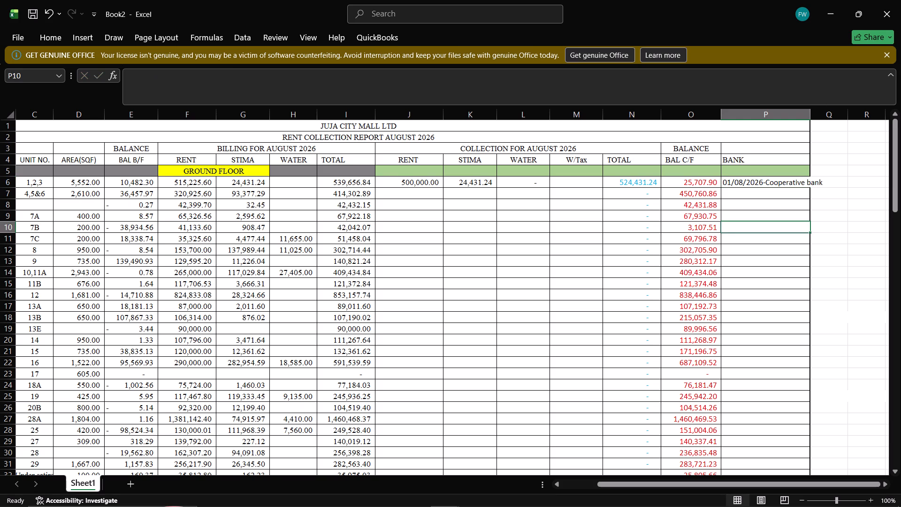
Auto-fit the width of the BANK column P to its contents.
{"action": "double_click", "coordinate": [811, 116]}
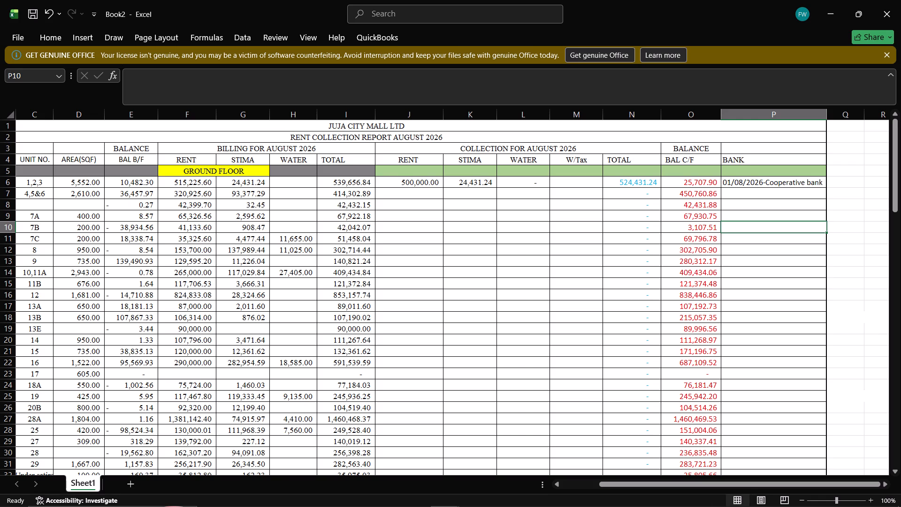
Enter 316836 as the rent collected in J7 for Appliance Zone Ltd, units 4,5&6.
{"action": "left_click", "coordinate": [389, 196]}
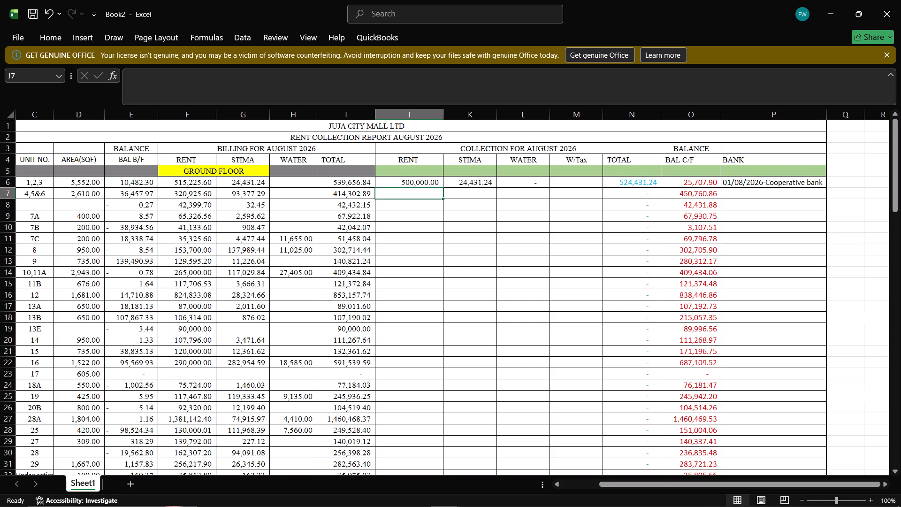
{"action": "key", "text": "3"}
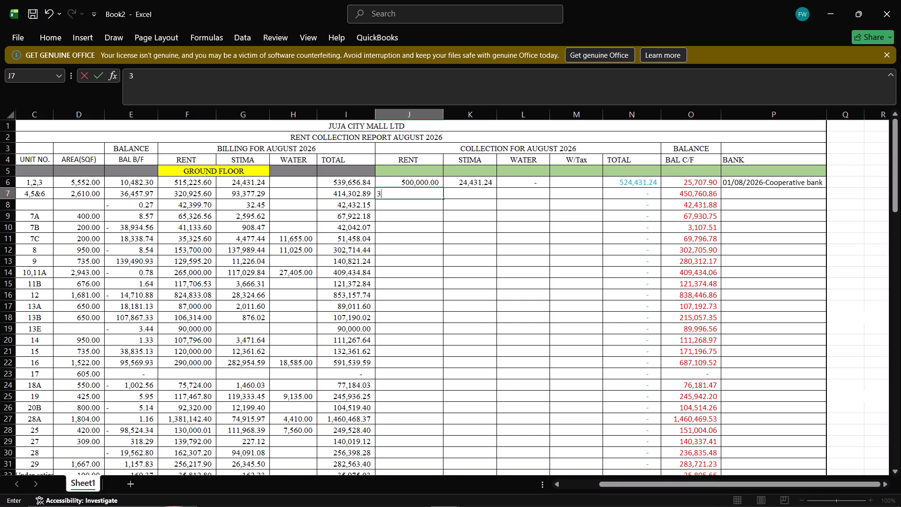
{"action": "key", "text": "1"}
{"action": "key", "text": "6"}
{"action": "key", "text": "8"}
{"action": "type", "text": "36"}
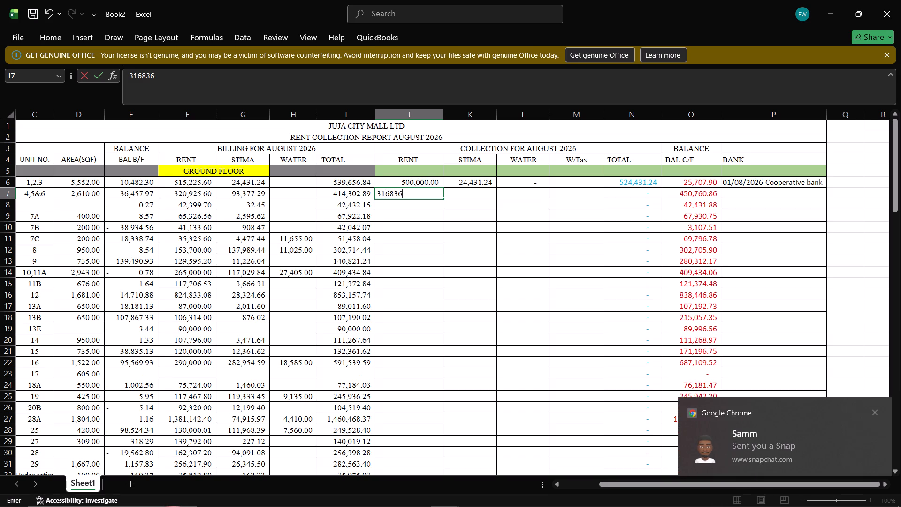
Enter 96000 as the stima collected in K7 for Appliance Zone Ltd, units 4,5&6.
{"action": "left_click", "coordinate": [458, 190]}
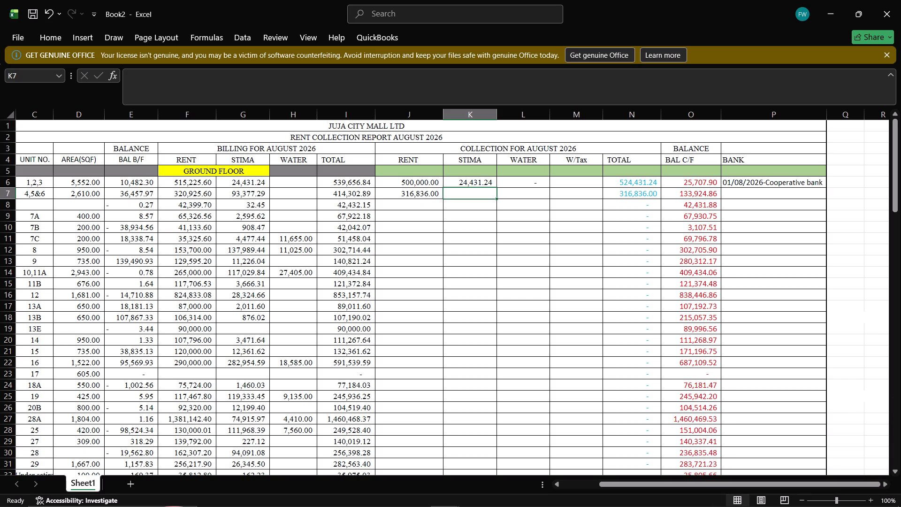
{"action": "key", "text": "9"}
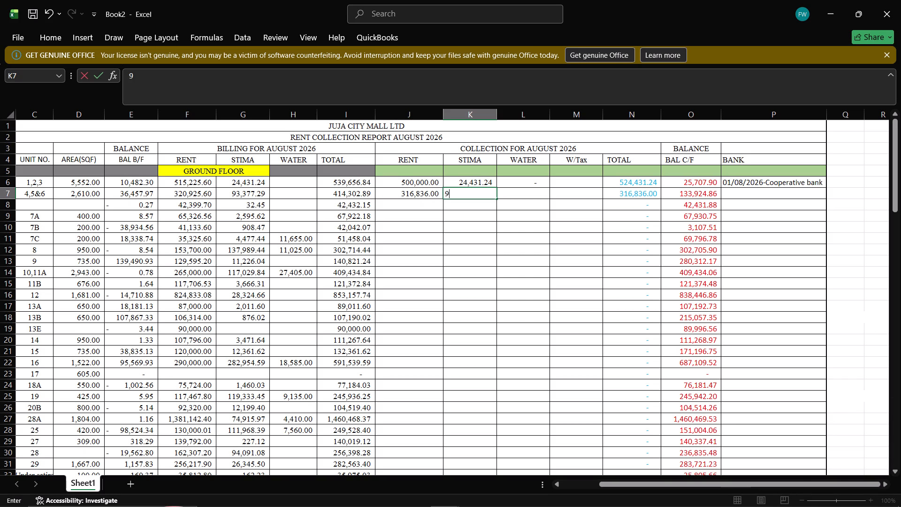
{"action": "type", "text": "6000"}
{"action": "key", "text": "Return"}
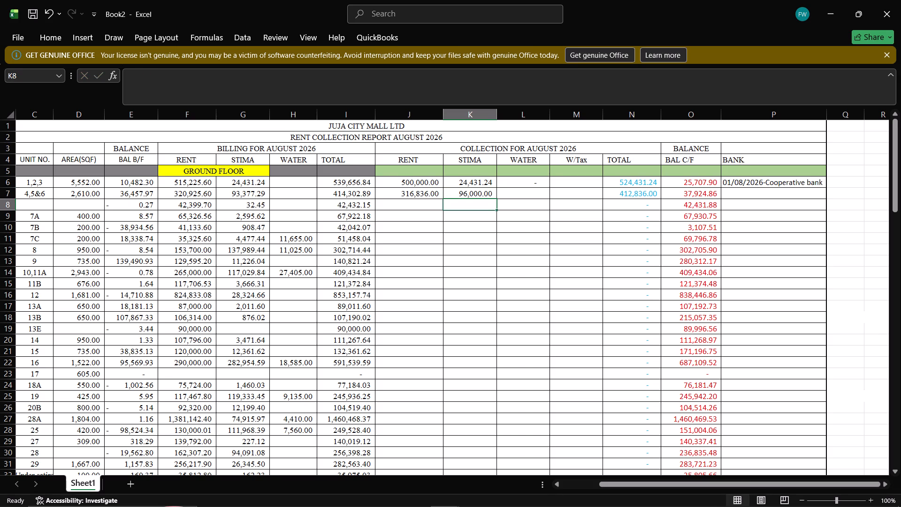
Record "26/08/2026-Equity bank" as the bank entry in P7 for Appliance Zone Ltd, units 4,5&6.
{"action": "left_click", "coordinate": [730, 195]}
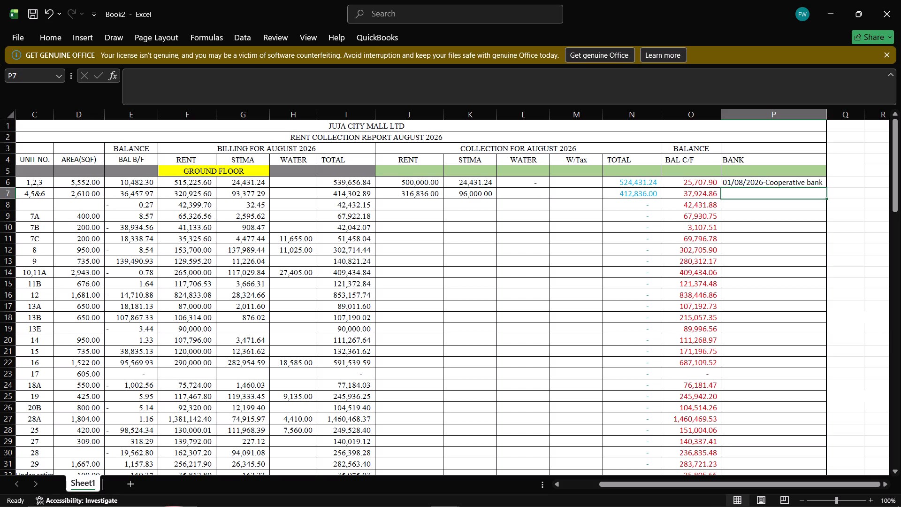
{"action": "key", "text": "2"}
{"action": "key", "text": "6"}
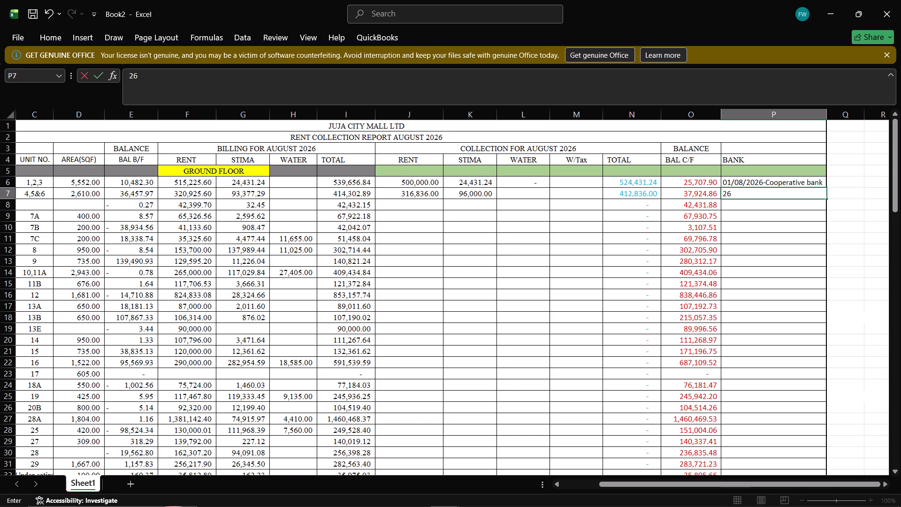
{"action": "key", "text": "slash"}
{"action": "key", "text": "0"}
{"action": "key", "text": "8"}
{"action": "key", "text": "slash"}
{"action": "type", "text": "2026"}
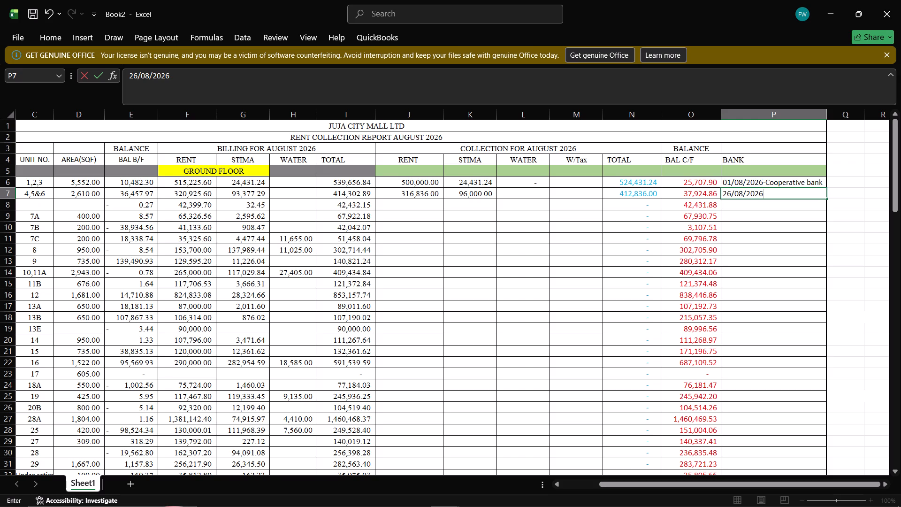
{"action": "key", "text": "minus"}
{"action": "key", "text": "e"}
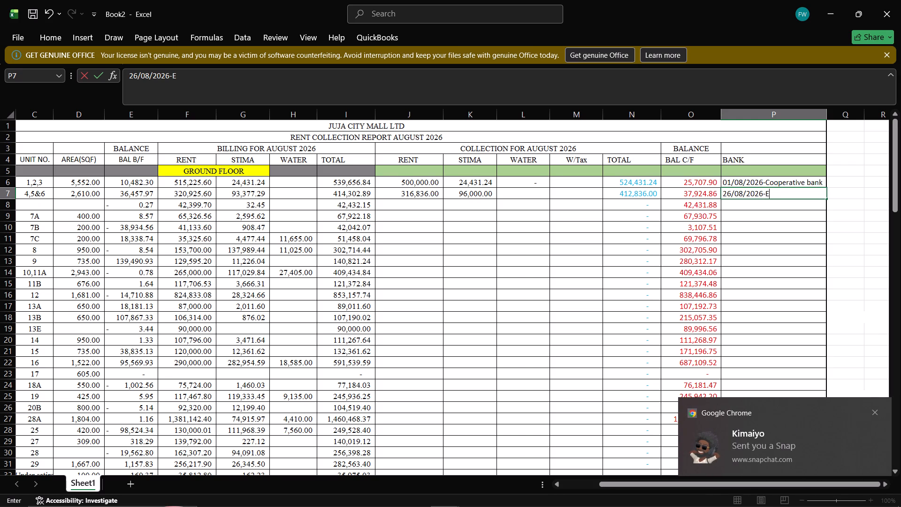
{"action": "type", "text": "eui"}
{"action": "key", "text": "t"}
{"action": "key", "text": "BackSpace"}
{"action": "key", "text": "BackSpace"}
{"action": "key", "text": "BackSpace"}
{"action": "key", "text": "BackSpace"}
{"action": "type", "text": "qui"}
{"action": "type", "text": "ty ban"}
{"action": "key", "text": "k"}
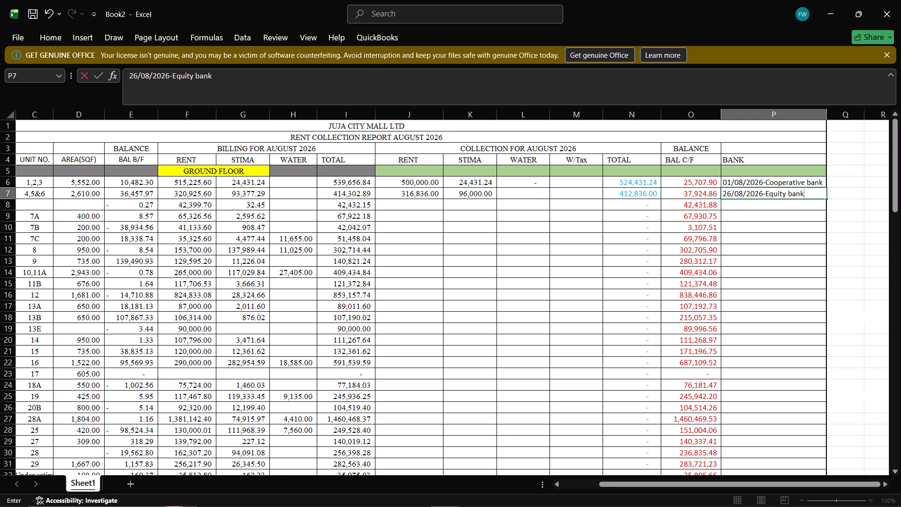
Enter 42399.7 as the rent collected in J8 for the tenant row without a unit number.
{"action": "left_click", "coordinate": [436, 205]}
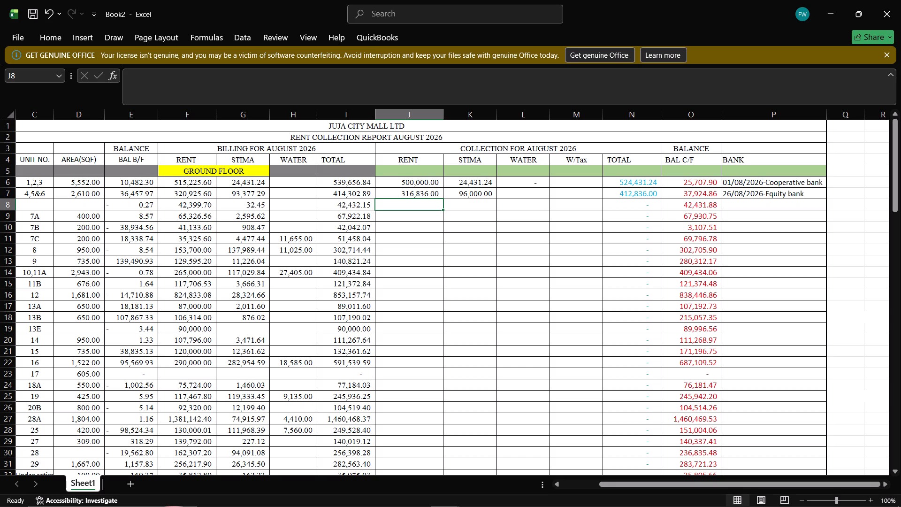
{"action": "key", "text": "4"}
{"action": "key", "text": "2"}
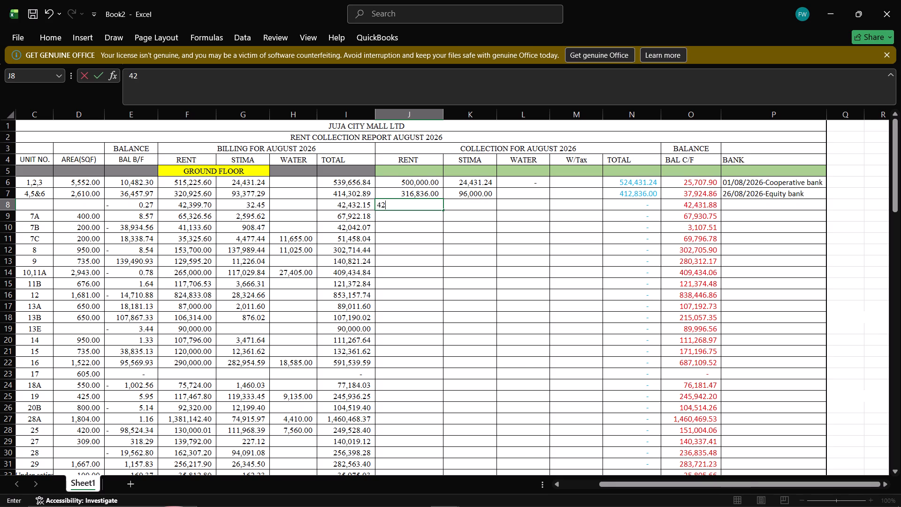
{"action": "key", "text": "3"}
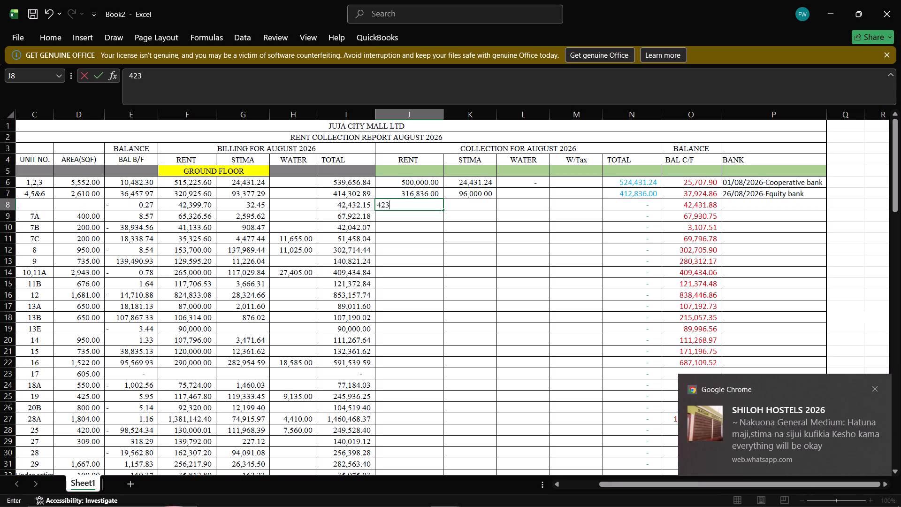
{"action": "type", "text": "99"}
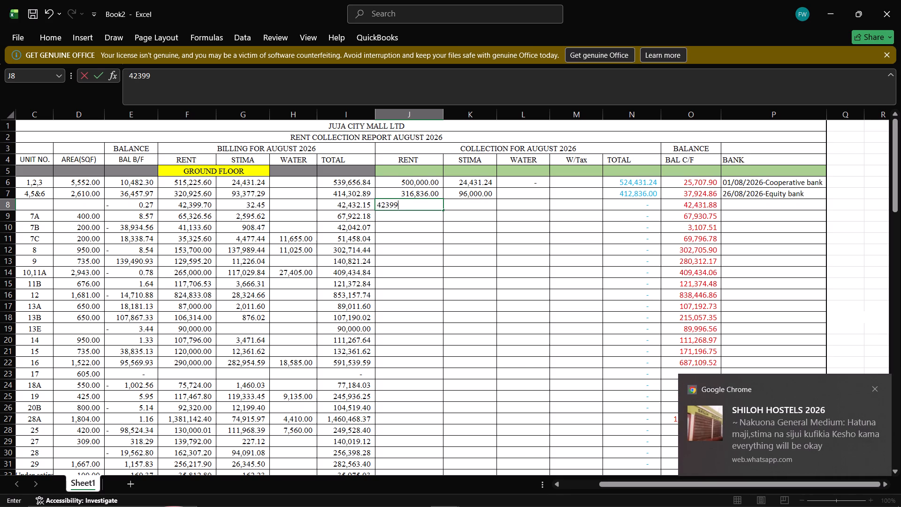
{"action": "type", "text": ".7"}
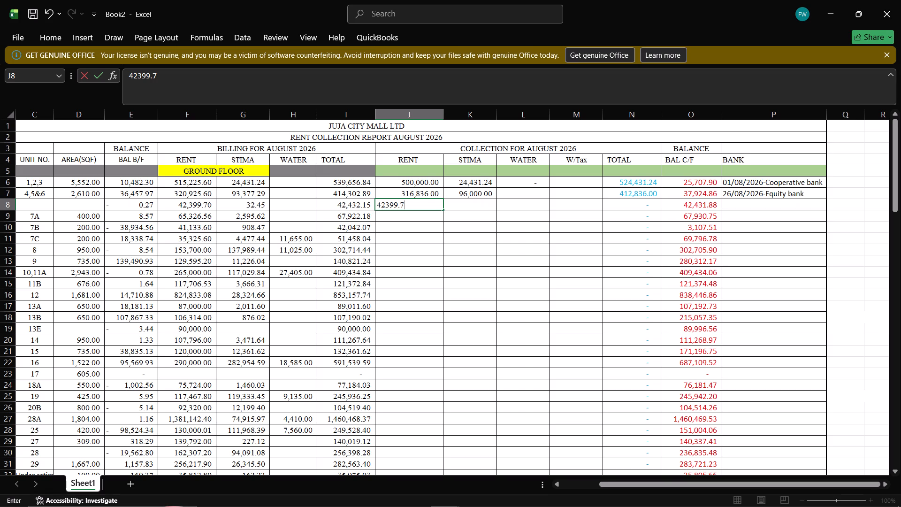
Enter 32.00 as the stima collected in K8 for the same row 8 tenant.
{"action": "left_click", "coordinate": [483, 201]}
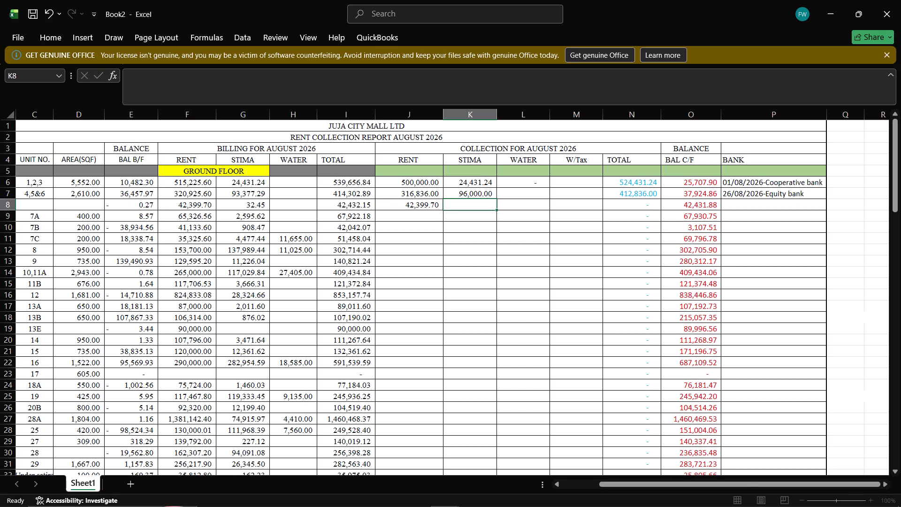
{"action": "key", "text": "3"}
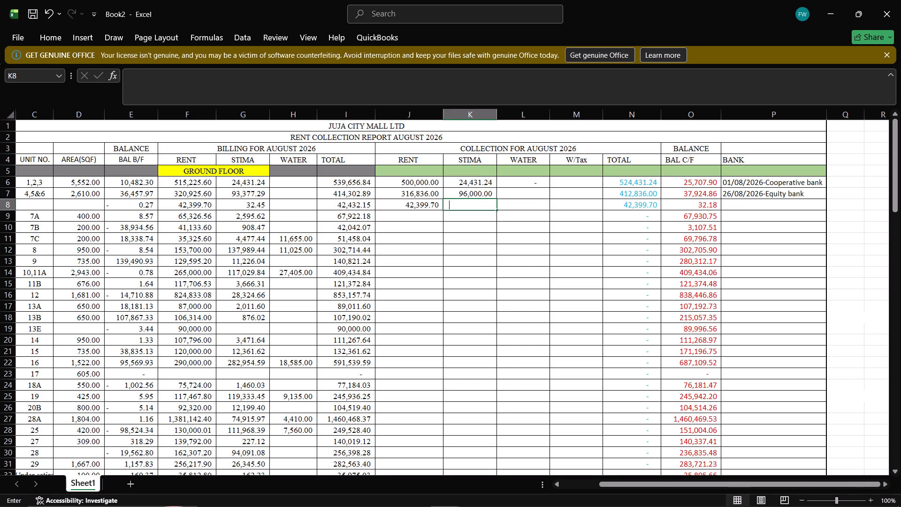
{"action": "type", "text": "2."}
{"action": "type", "text": "00"}
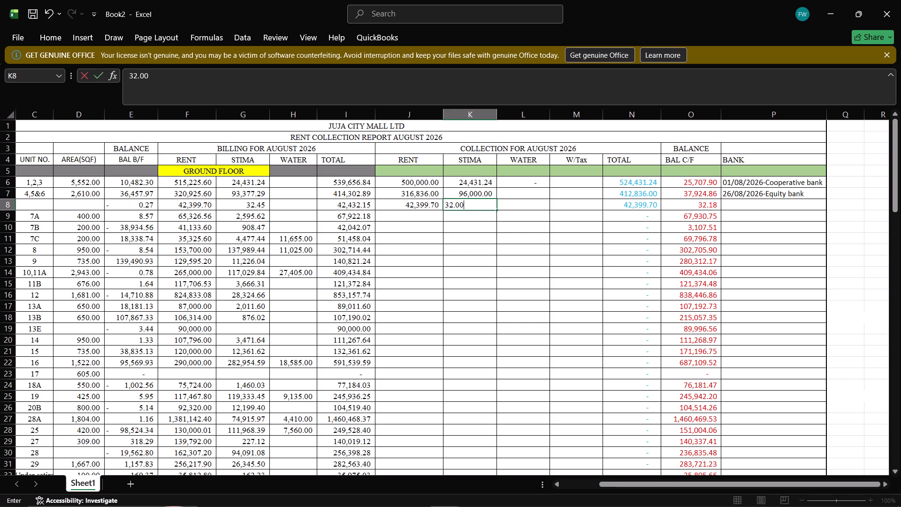
{"action": "key", "text": "Right"}
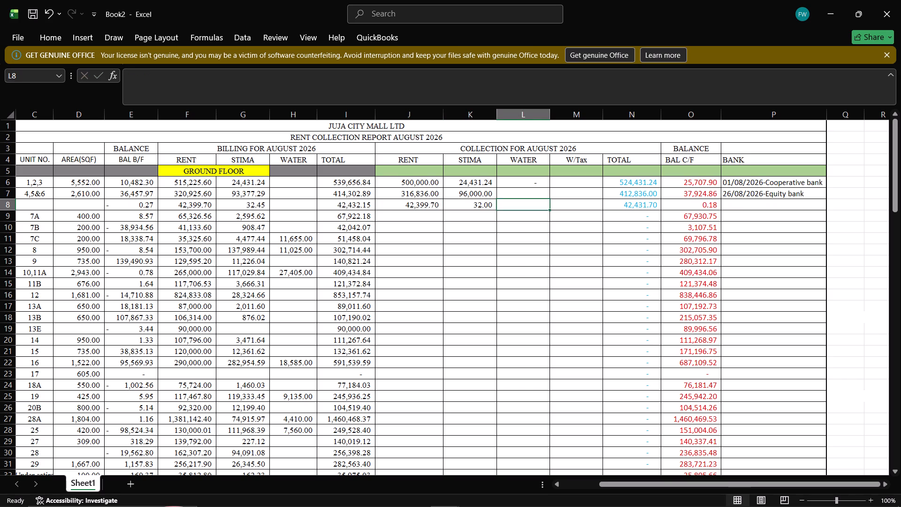
Enter the payment date 07/08/2026 in the BANK column cell P8 for the row 8 tenant.
{"action": "left_click", "coordinate": [734, 208]}
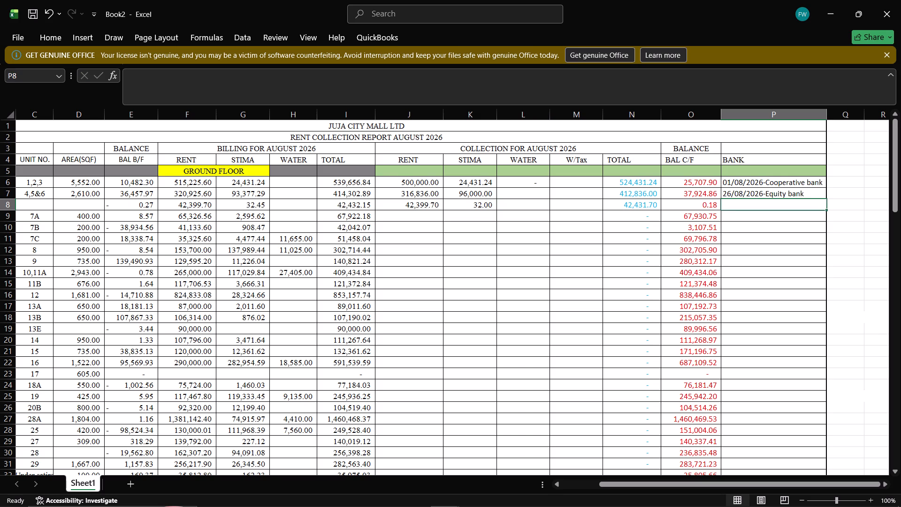
{"action": "key", "text": "0"}
{"action": "key", "text": "7"}
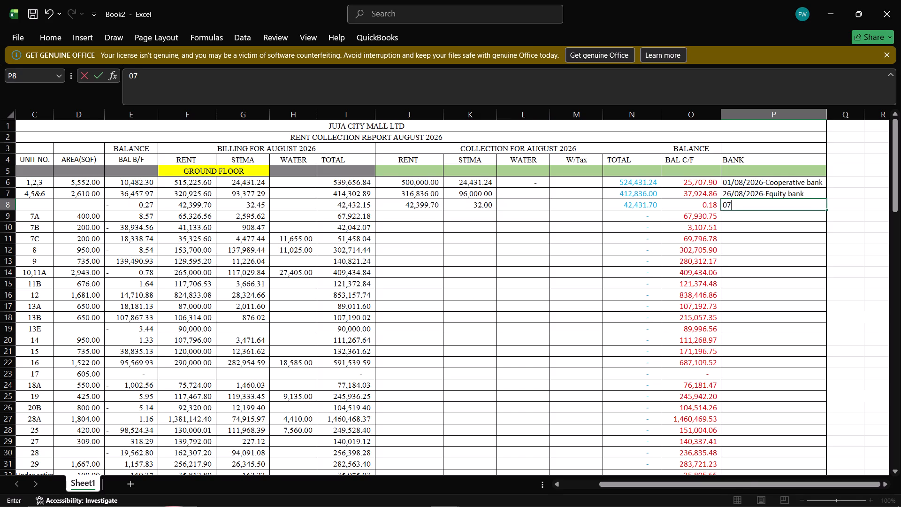
{"action": "key", "text": "slash"}
{"action": "key", "text": "0"}
{"action": "key", "text": "8"}
{"action": "key", "text": "slash"}
{"action": "type", "text": "20"}
{"action": "key", "text": "2"}
{"action": "key", "text": "6"}
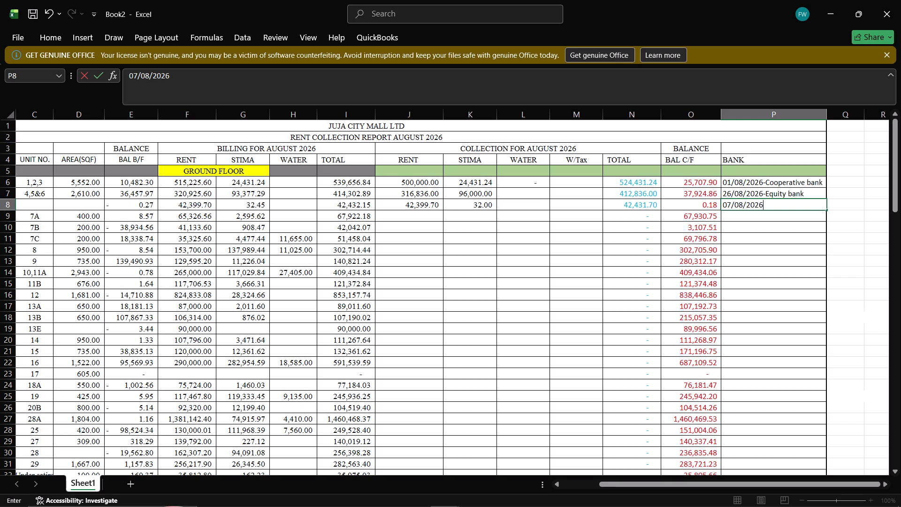
Enter 0 as the rent collected in J9 and 2000 as the stima collected in K9 for unit 7A.
{"action": "left_click", "coordinate": [420, 216]}
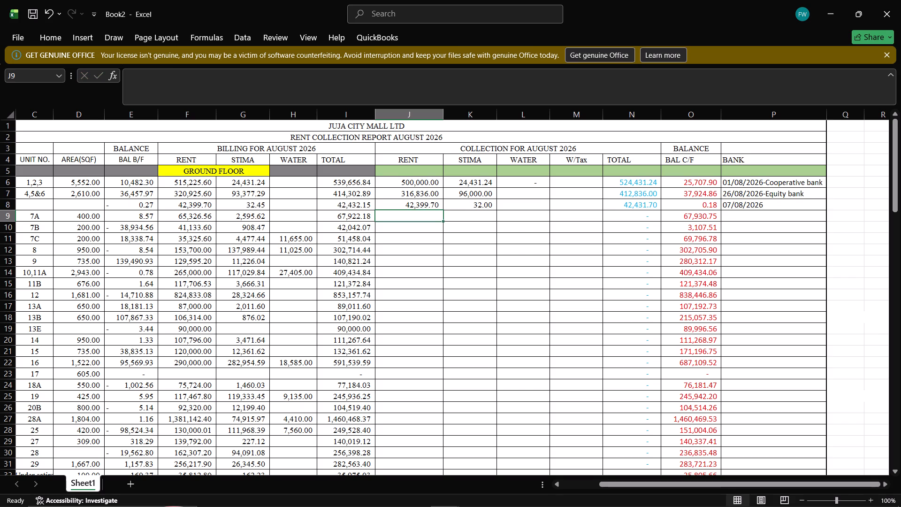
{"action": "key", "text": "0"}
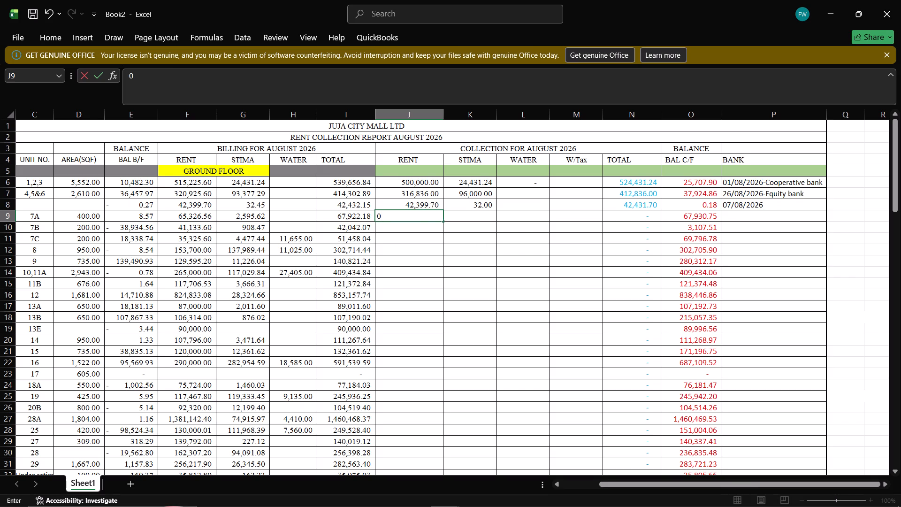
{"action": "key", "text": "Right"}
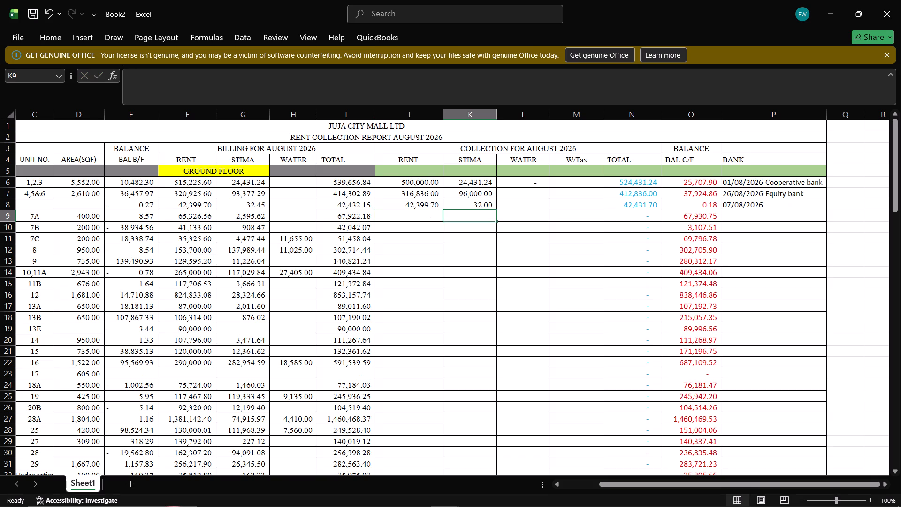
{"action": "type", "text": "2000"}
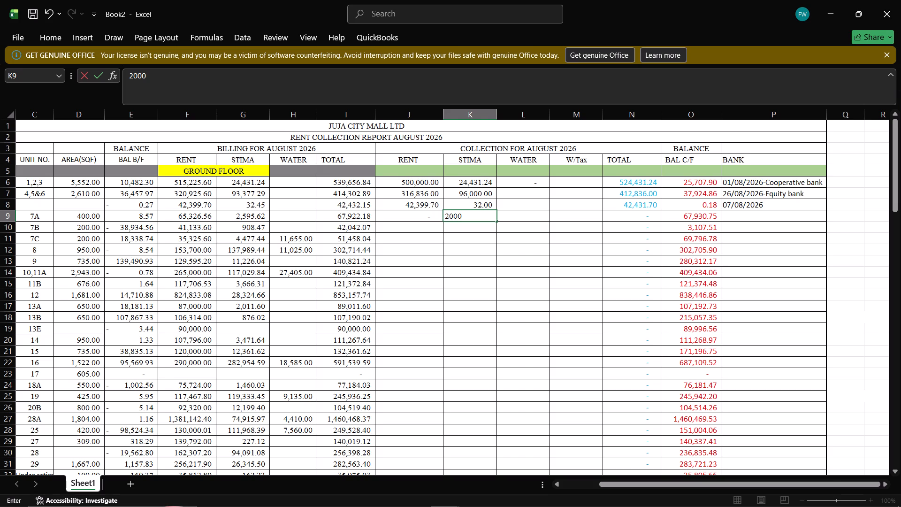
Append the bank name to the date in P8 so the entry reads "07/08/2026-DTB".
{"action": "double_click", "coordinate": [775, 206]}
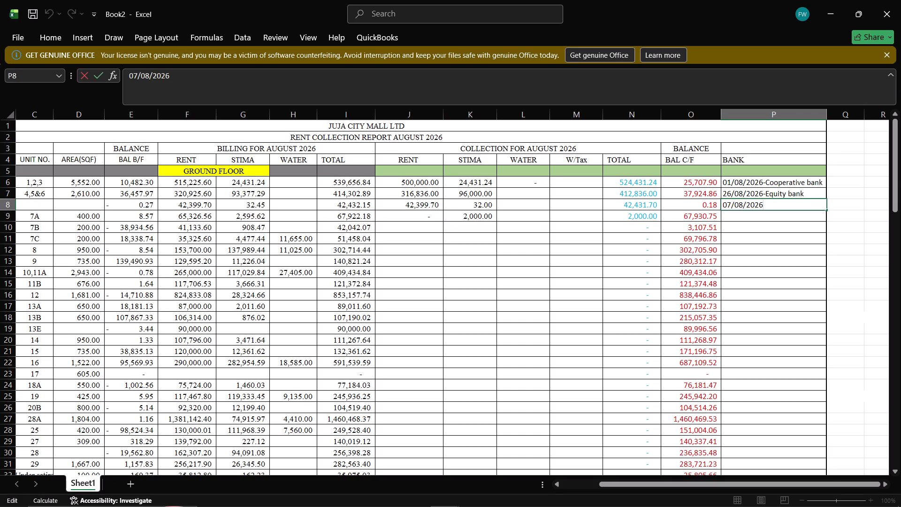
{"action": "key", "text": "minus"}
{"action": "key", "text": "d"}
{"action": "type", "text": "TB"}
Enter 42000 as the rent collected in J10 and 0 as the stima collected in K10 for unit 7B.
{"action": "left_click", "coordinate": [419, 224]}
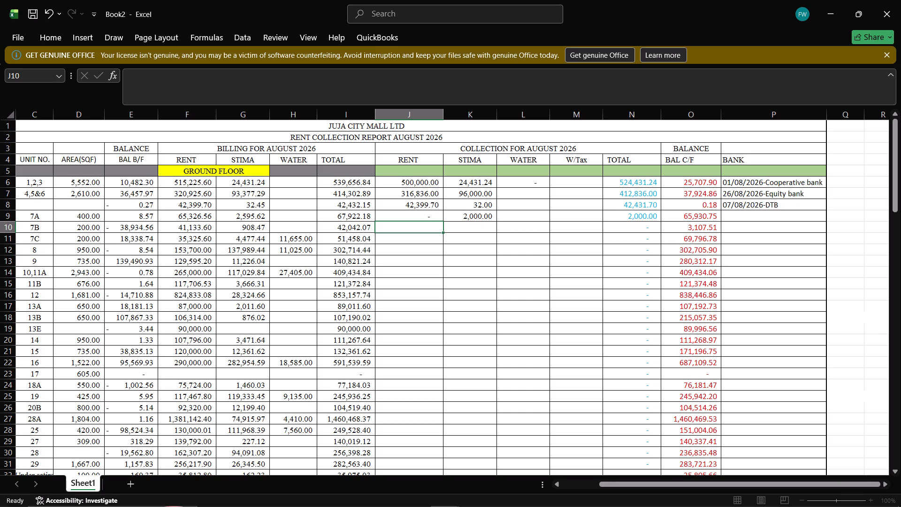
{"action": "key", "text": "4"}
{"action": "key", "text": "2"}
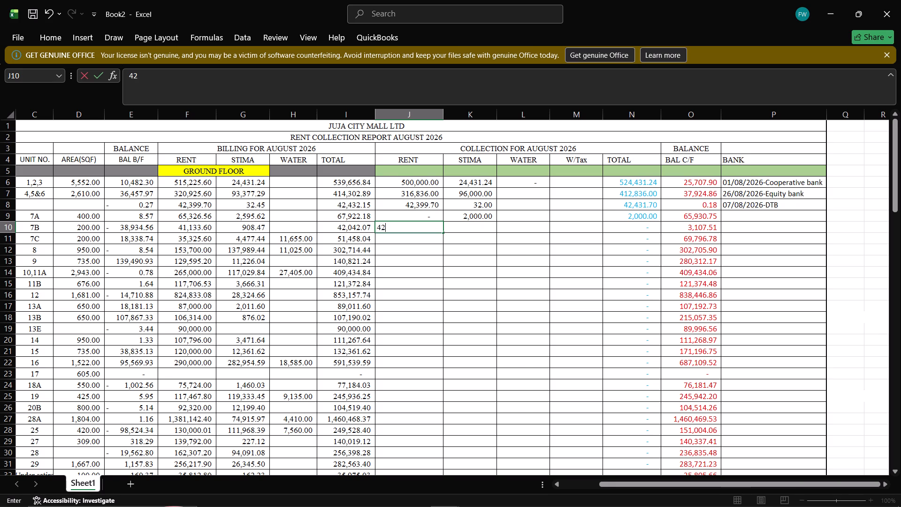
{"action": "type", "text": "000"}
{"action": "key", "text": "Right"}
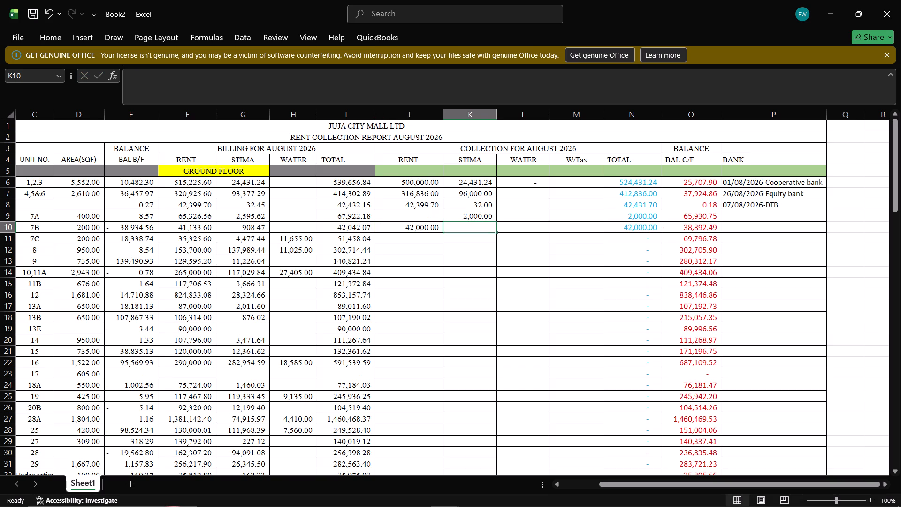
{"action": "key", "text": "0"}
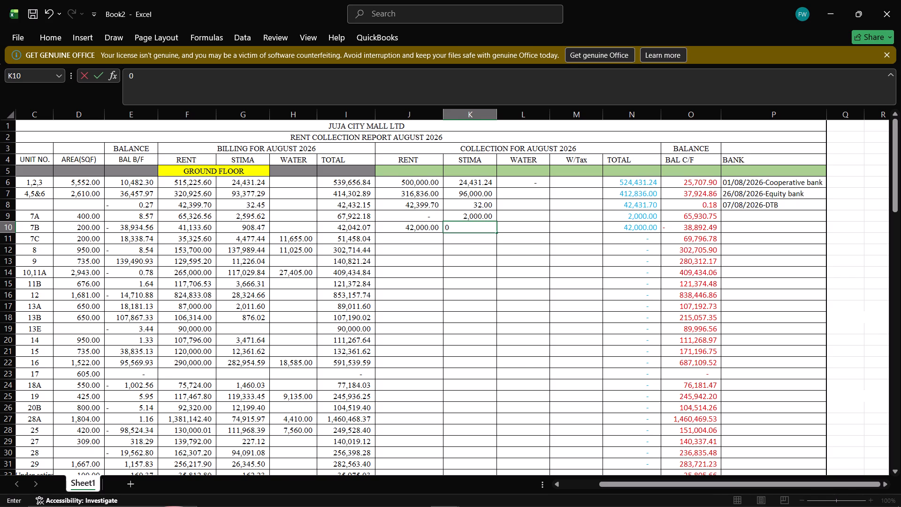
{"action": "left_click", "coordinate": [738, 230]}
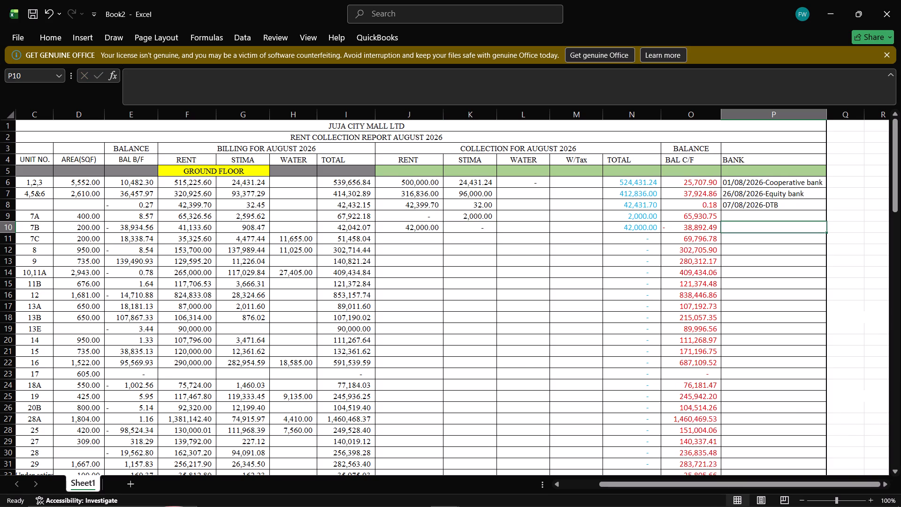
Enter "01/08/2026-Equity Bank" as the payment date and bank in P9 for unit 7A.
{"action": "left_click", "coordinate": [752, 217]}
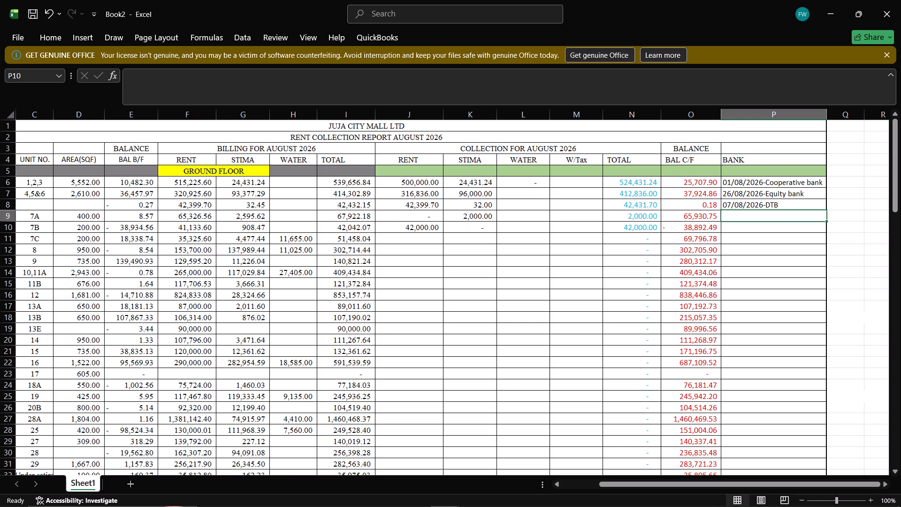
{"action": "key", "text": "0"}
{"action": "key", "text": "1"}
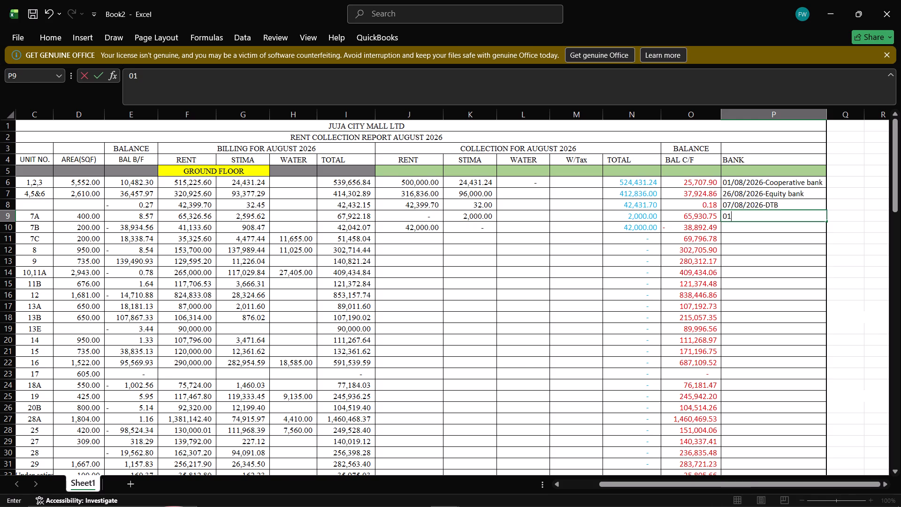
{"action": "type", "text": "/08"}
{"action": "key", "text": "slash"}
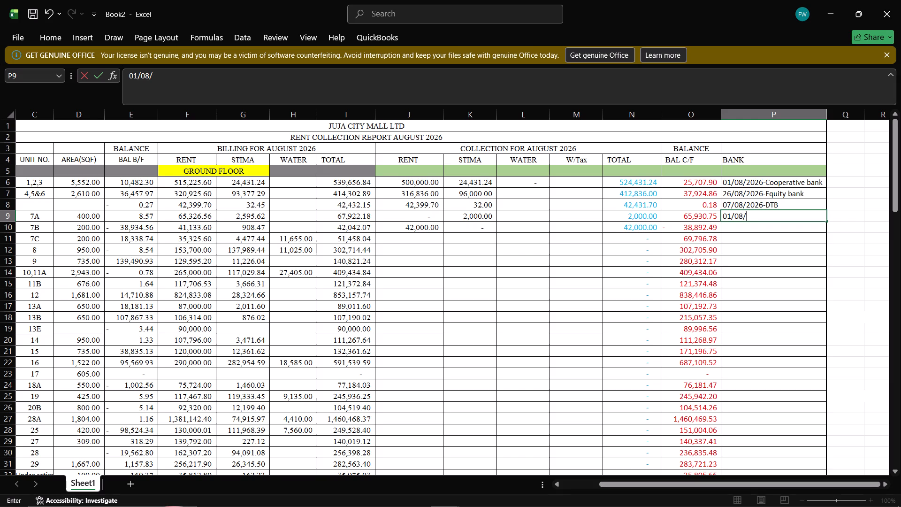
{"action": "type", "text": "20"}
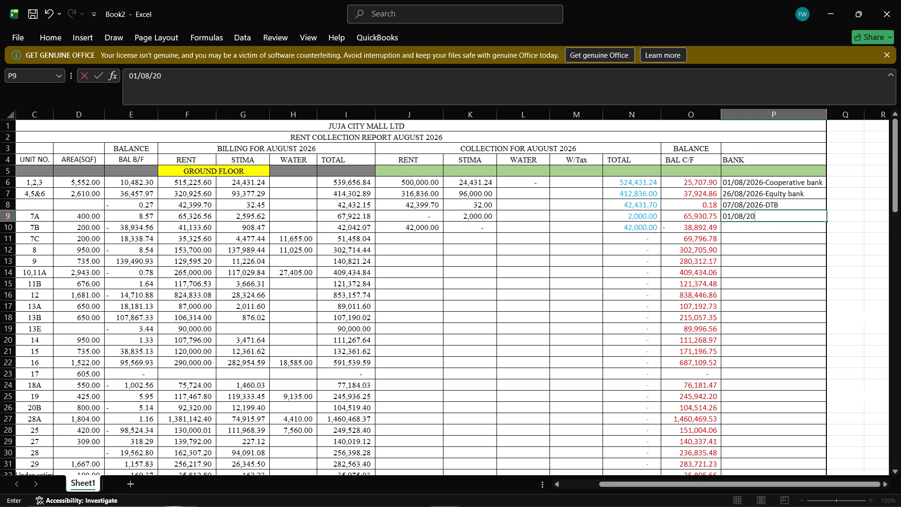
{"action": "type", "text": "26"}
{"action": "key", "text": "minus"}
{"action": "key", "text": "e"}
{"action": "type", "text": "qui"}
{"action": "type", "text": "ty"}
{"action": "key", "text": "space"}
{"action": "key", "text": "b"}
{"action": "key", "text": "a"}
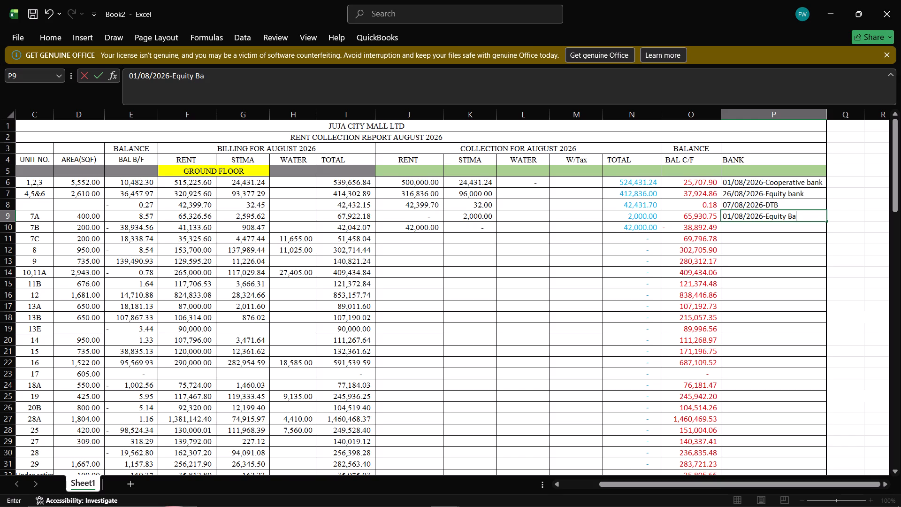
{"action": "type", "text": "nk"}
{"action": "left_click", "coordinate": [737, 233]}
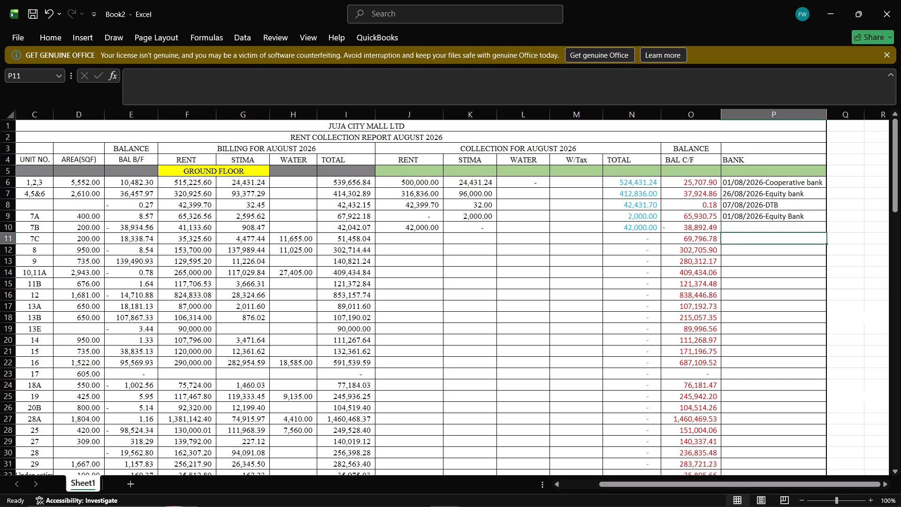
Enter "31/08/2026-Equity Bank" as the payment date and bank in P10 for unit 7B.
{"action": "left_click", "coordinate": [742, 224]}
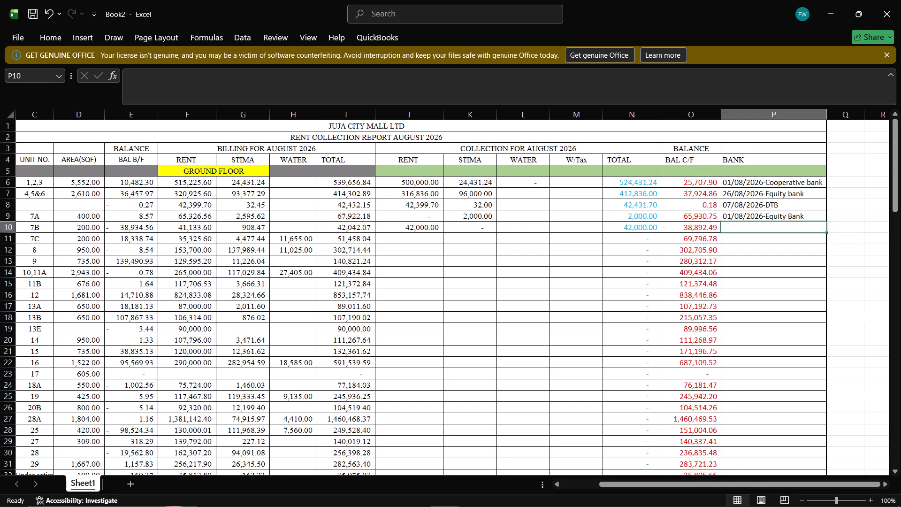
{"action": "key", "text": "3"}
{"action": "key", "text": "1"}
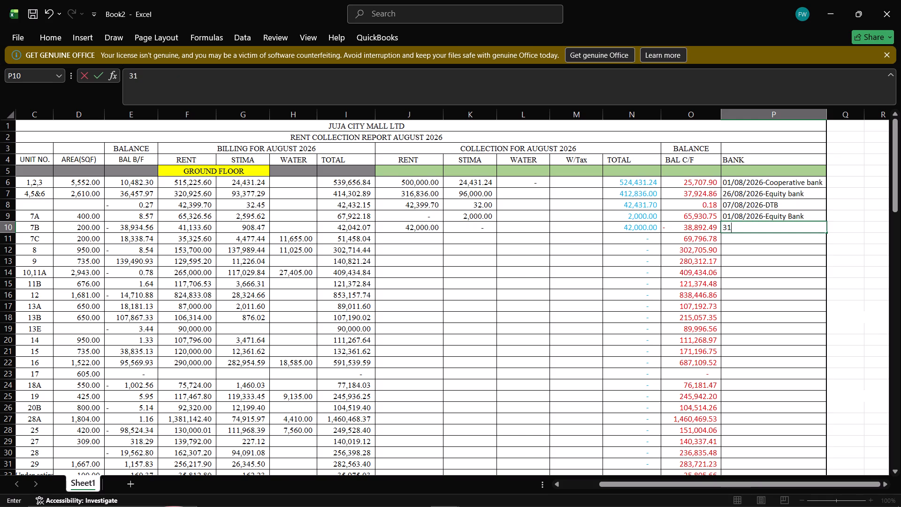
{"action": "key", "text": "slash"}
{"action": "type", "text": "08"}
{"action": "key", "text": "slash"}
{"action": "type", "text": "20"}
{"action": "type", "text": "26"}
{"action": "key", "text": "minus"}
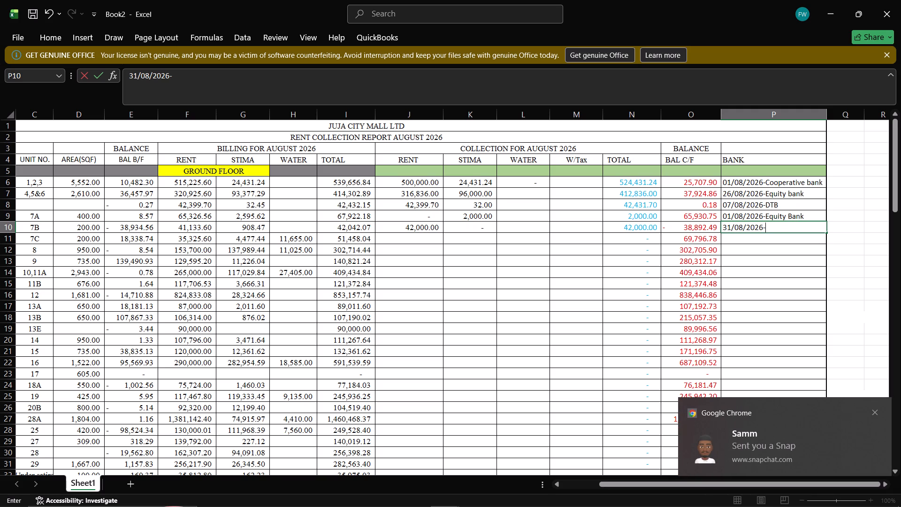
{"action": "key", "text": "e"}
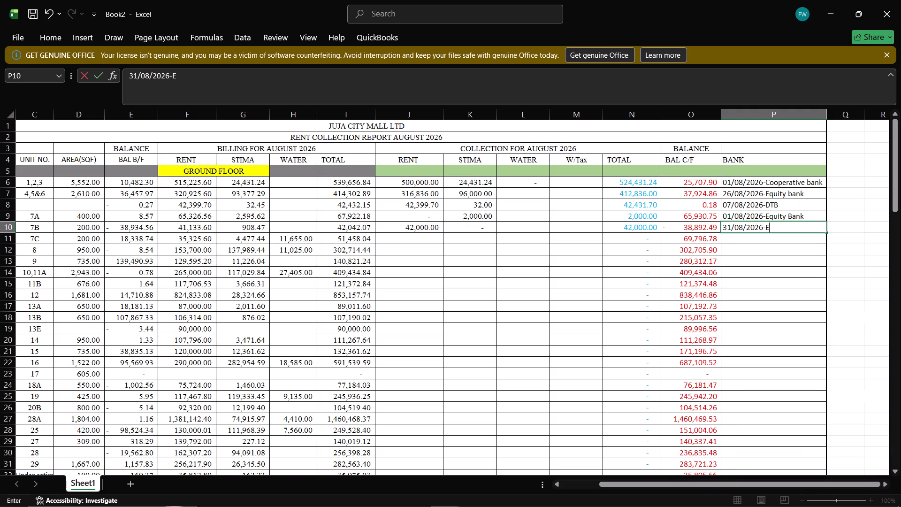
{"action": "key", "text": "q"}
{"action": "type", "text": "uity"}
{"action": "key", "text": "space"}
{"action": "key", "text": "b"}
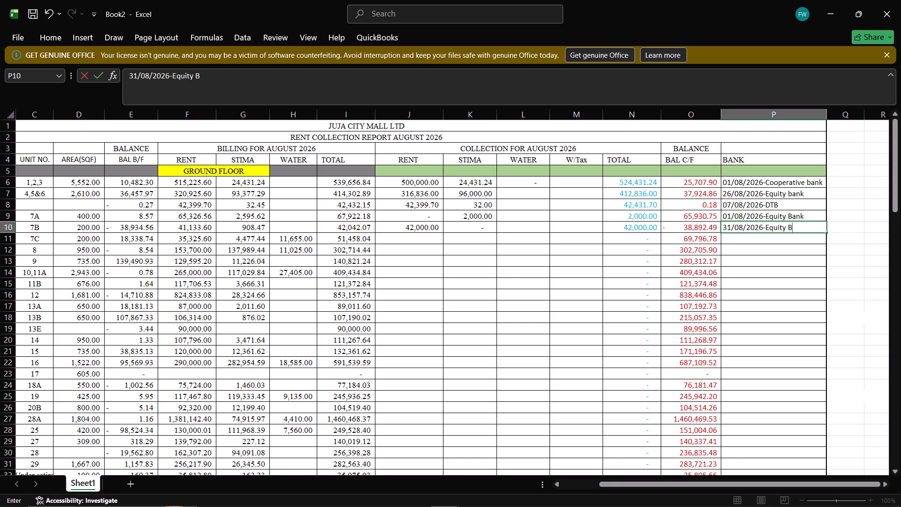
{"action": "type", "text": "an"}
{"action": "key", "text": "k"}
Enter 35325 as the rent collected in J11 for unit 7C.
{"action": "left_click", "coordinate": [420, 242]}
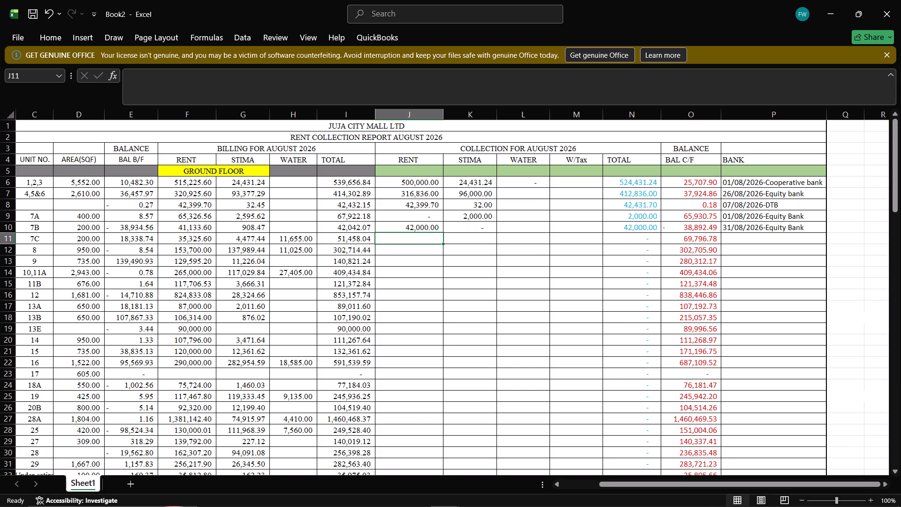
{"action": "key", "text": "3"}
{"action": "type", "text": "5325"}
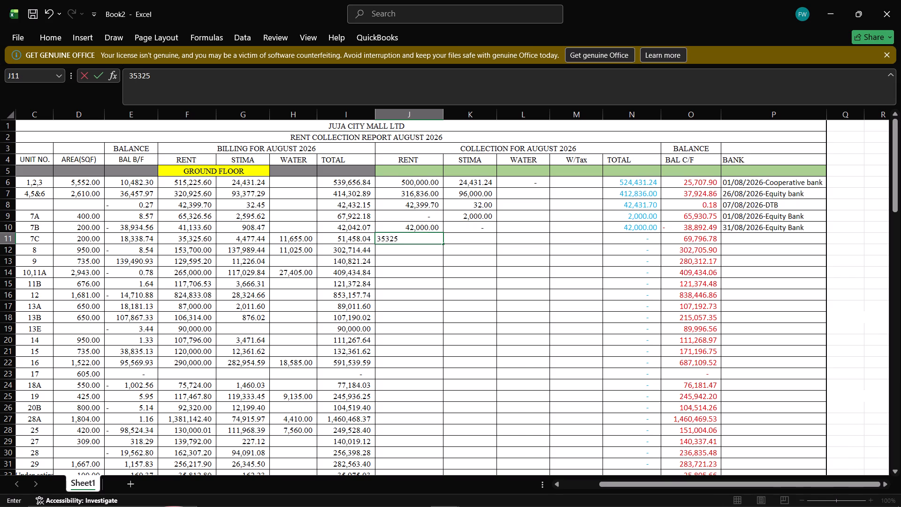
{"action": "key", "text": "Right"}
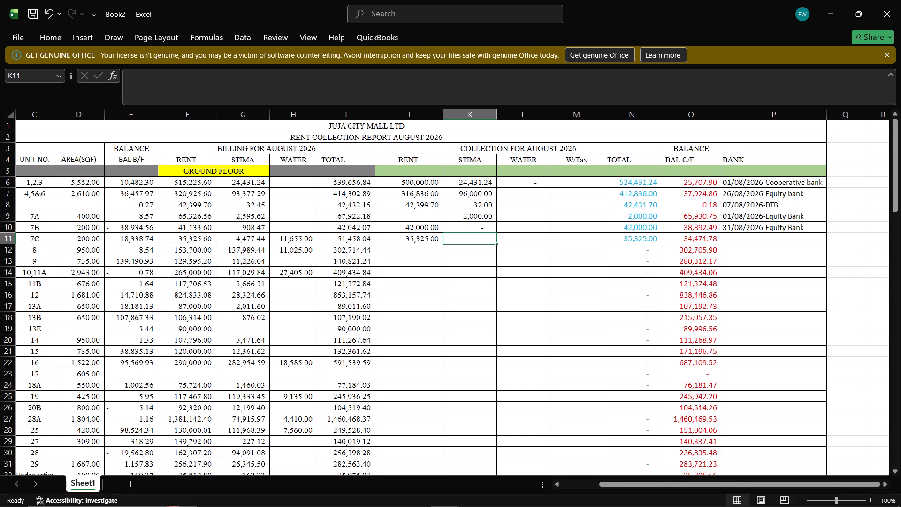
Enter 4478 as the stima collected in K11 and 11000 as the water collected in L11 for unit 7C.
{"action": "type", "text": "44"}
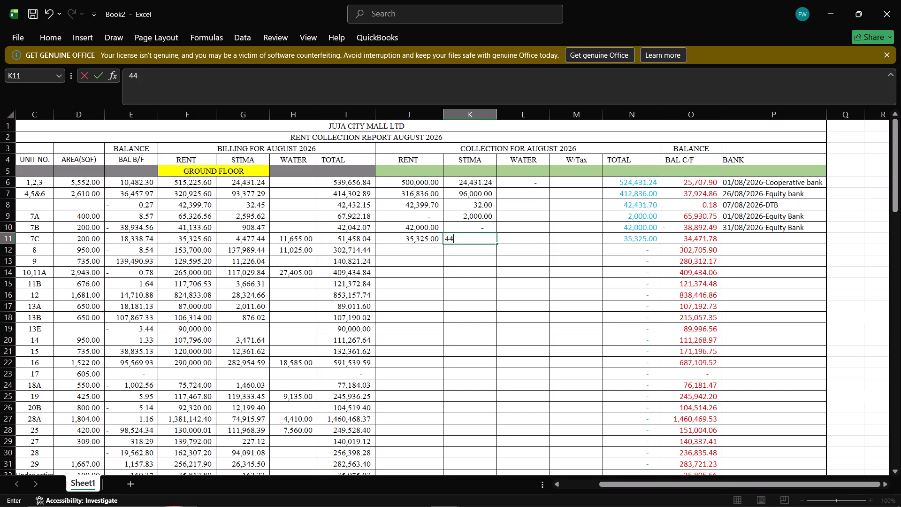
{"action": "key", "text": "7"}
{"action": "key", "text": "8"}
{"action": "key", "text": "Right"}
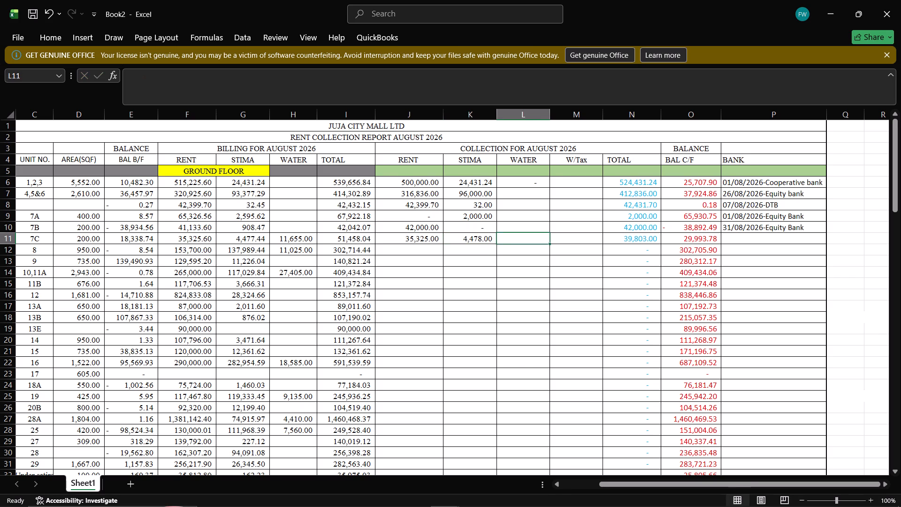
{"action": "type", "text": "11"}
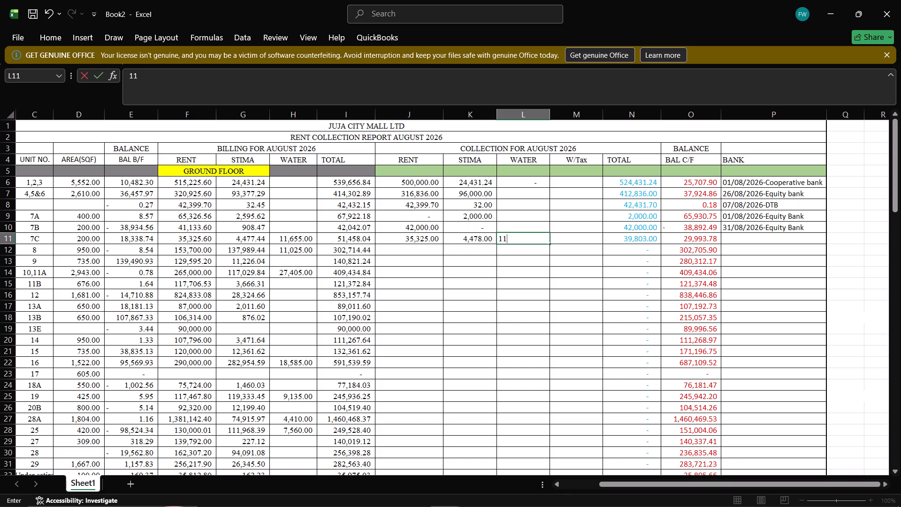
{"action": "type", "text": "000"}
{"action": "left_click", "coordinate": [652, 297]}
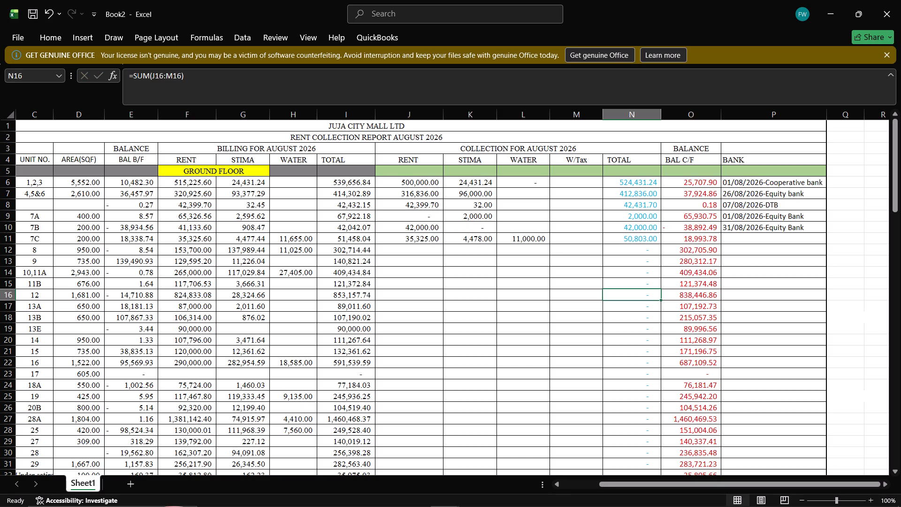
Enter "15/08/2026-Equity Bank" as the payment date and bank in P11 for unit 7C.
{"action": "left_click", "coordinate": [737, 238]}
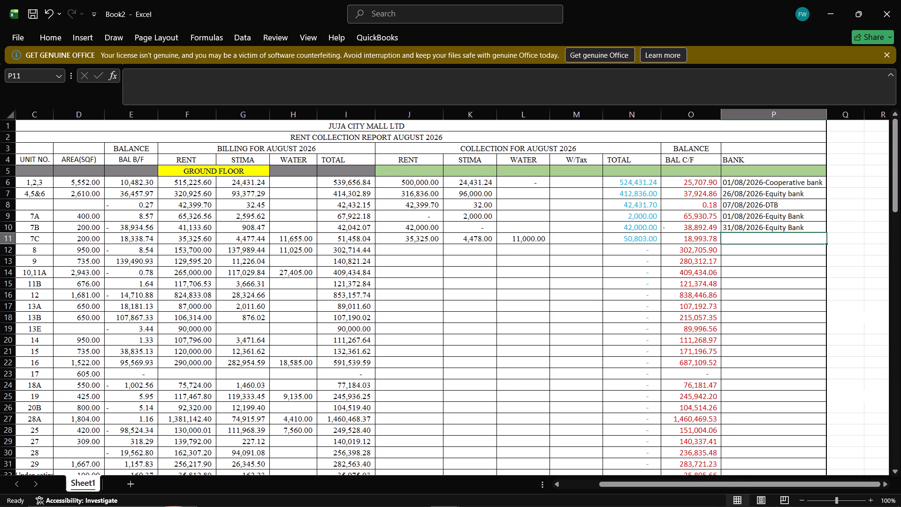
{"action": "key", "text": "1"}
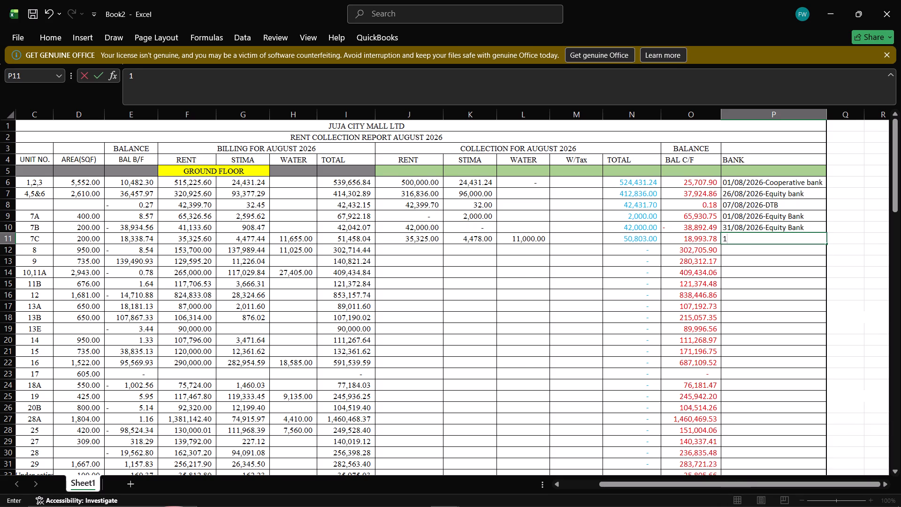
{"action": "key", "text": "5"}
{"action": "key", "text": "slash"}
{"action": "type", "text": "08"}
{"action": "key", "text": "slash"}
{"action": "type", "text": "29"}
{"action": "key", "text": "BackSpace"}
{"action": "key", "text": "0"}
{"action": "type", "text": "26"}
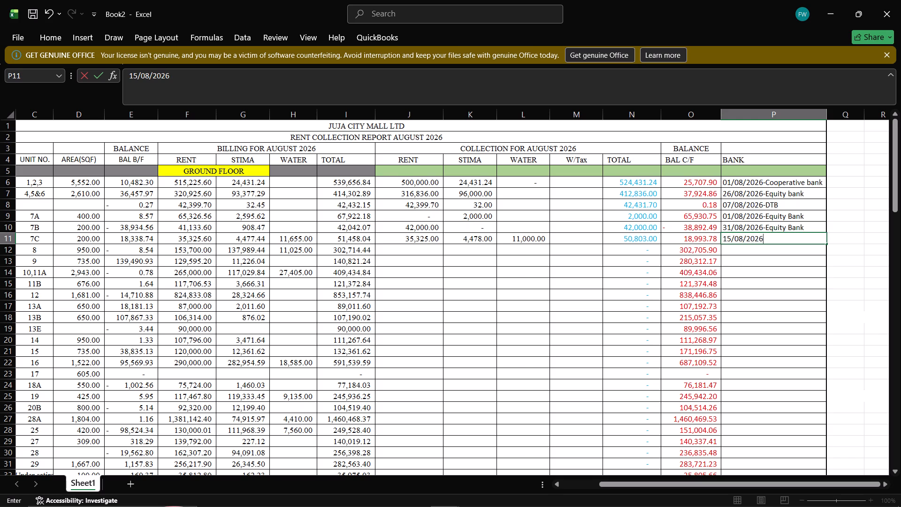
{"action": "key", "text": "minus"}
{"action": "key", "text": "e"}
{"action": "type", "text": "quity"}
{"action": "key", "text": "space"}
{"action": "type", "text": "ank"}
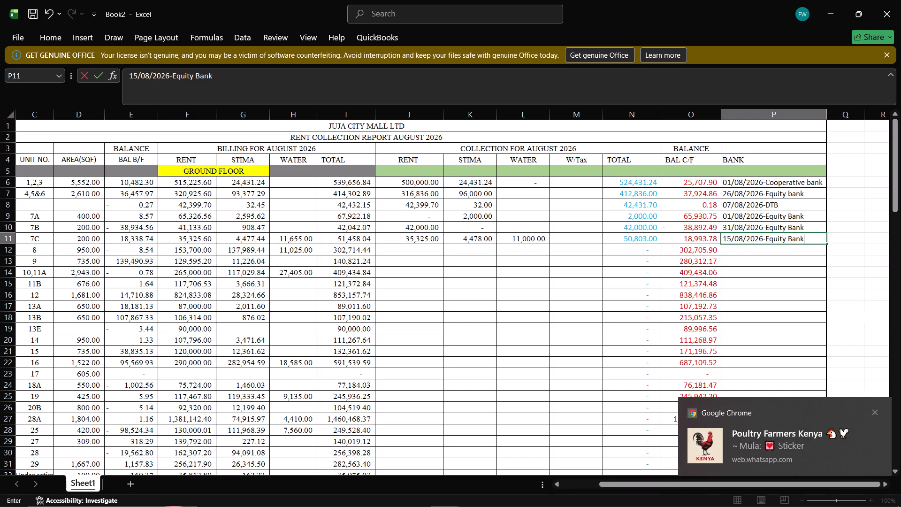
Enter 0 as both the rent and stima collected for units 8 and 9 in J12:K13.
{"action": "left_click", "coordinate": [420, 247]}
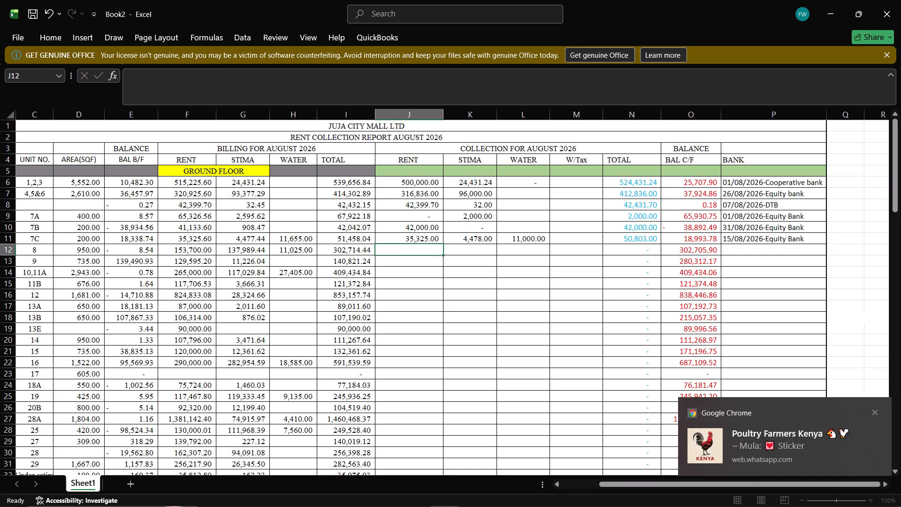
{"action": "key", "text": "0"}
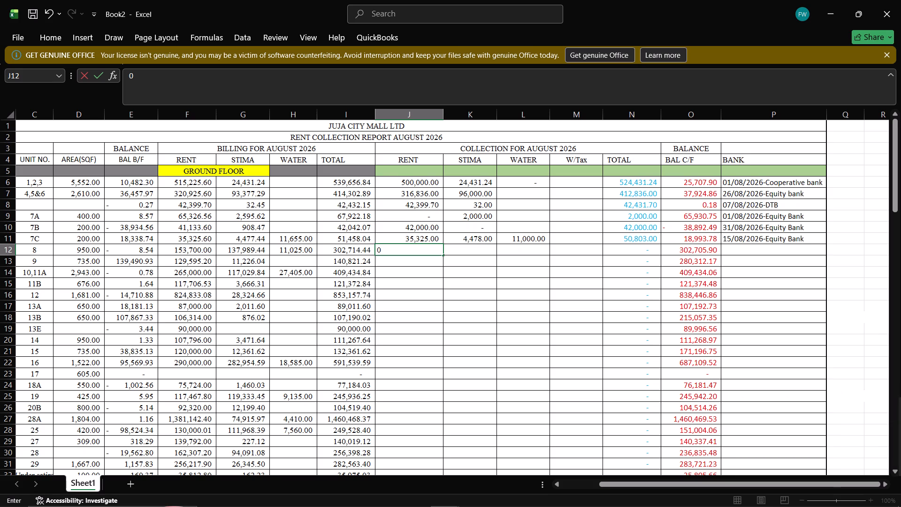
{"action": "left_click", "coordinate": [460, 251]}
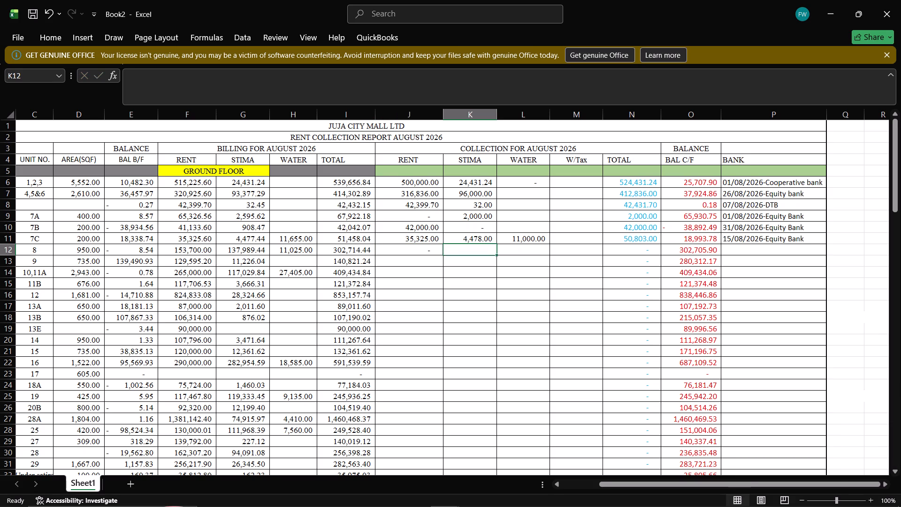
{"action": "key", "text": "0"}
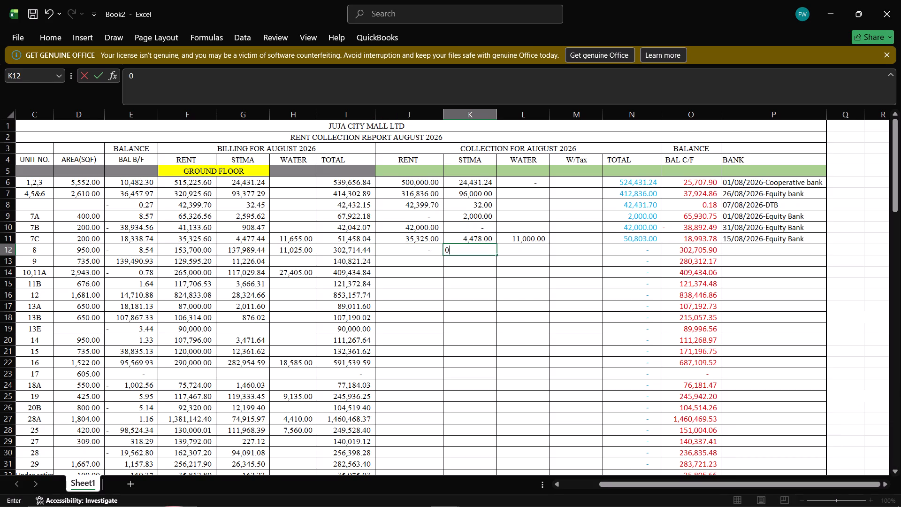
{"action": "key", "text": "Down"}
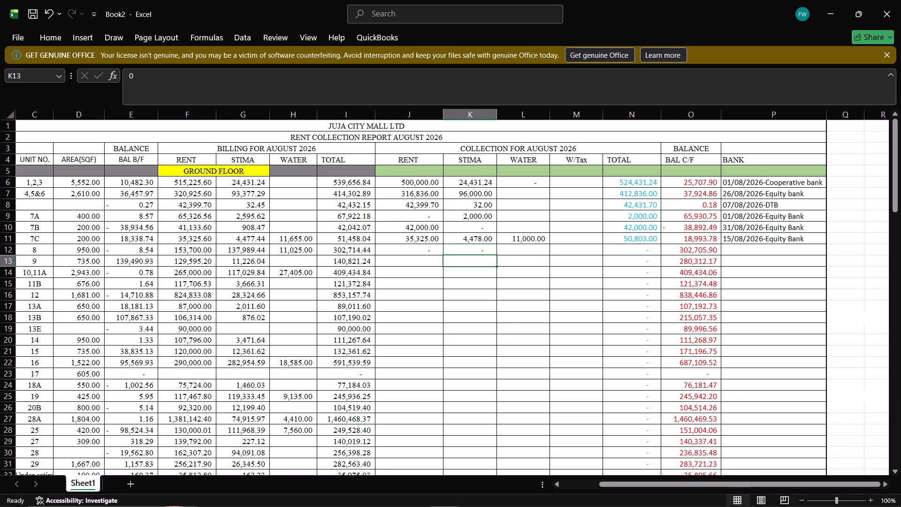
{"action": "key", "text": "0"}
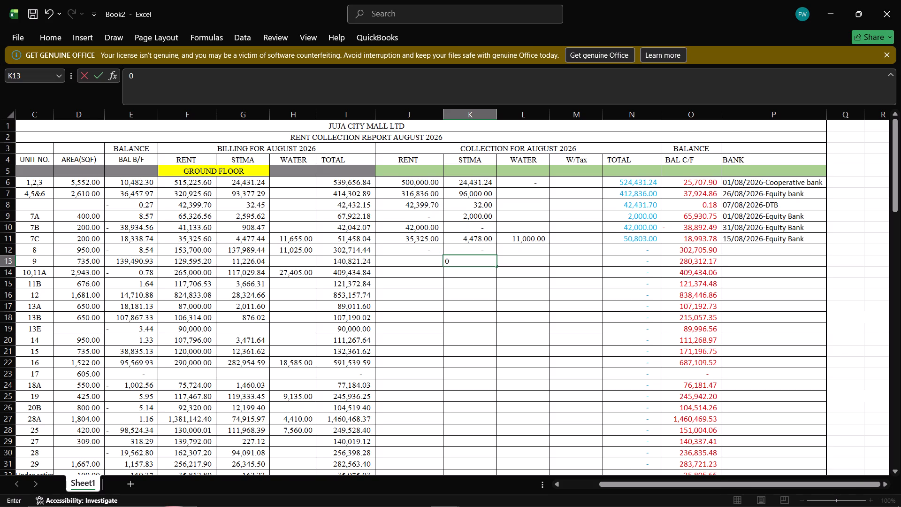
{"action": "key", "text": "Left"}
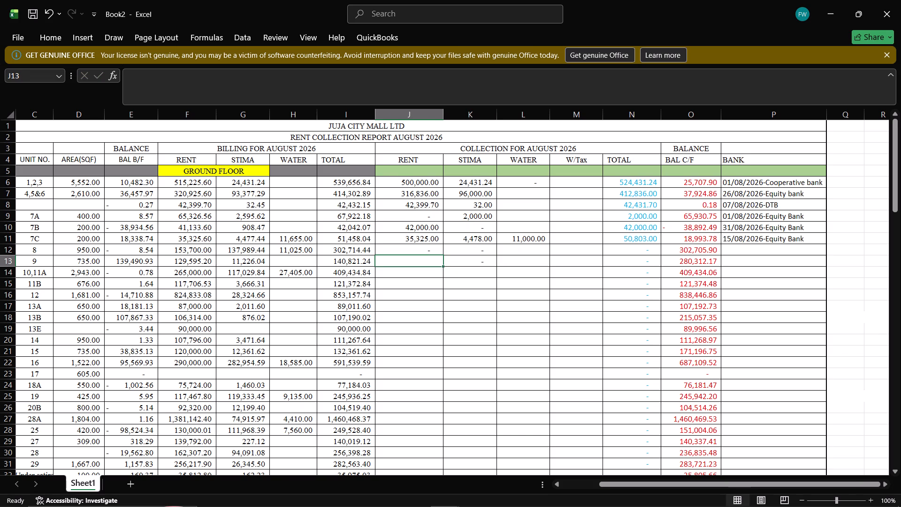
{"action": "key", "text": "0"}
{"action": "key", "text": "Down"}
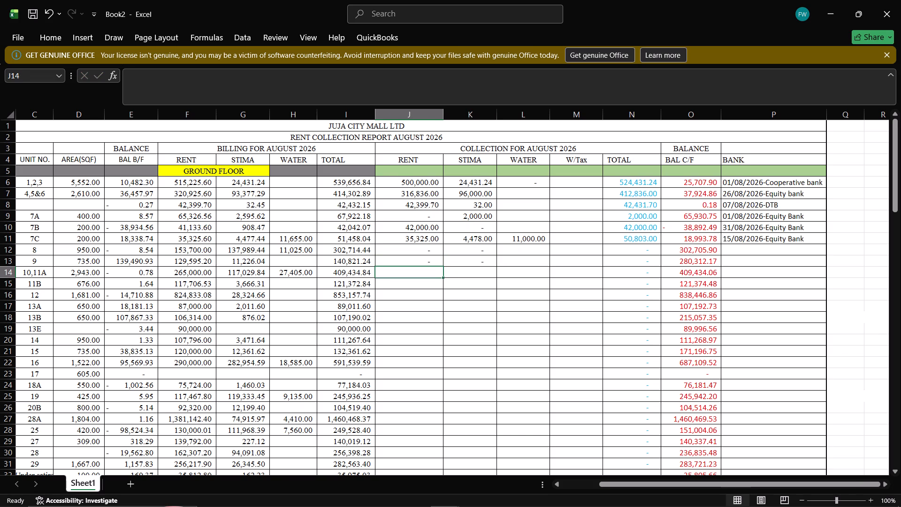
Enter unit 10,11A's collections: rent 0 in J14, stima 117030 in K14 and water 27000 in L14.
{"action": "key", "text": "0"}
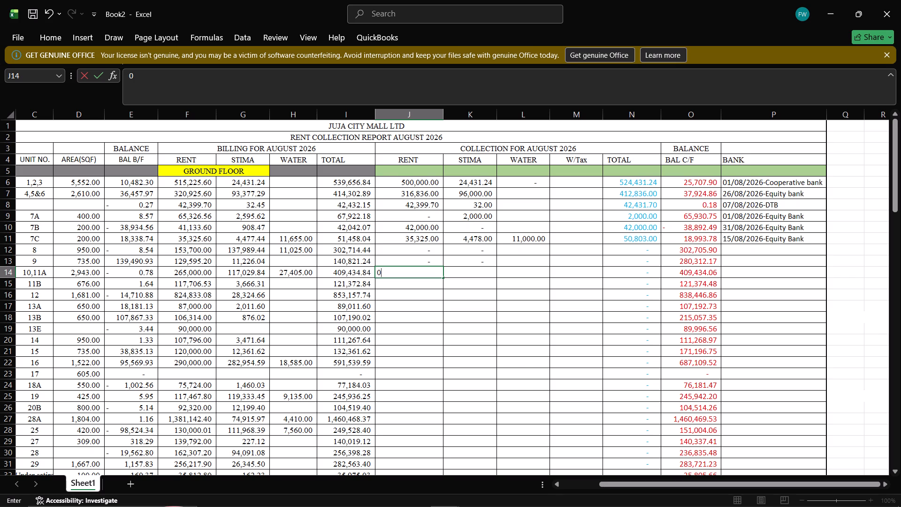
{"action": "key", "text": "Right"}
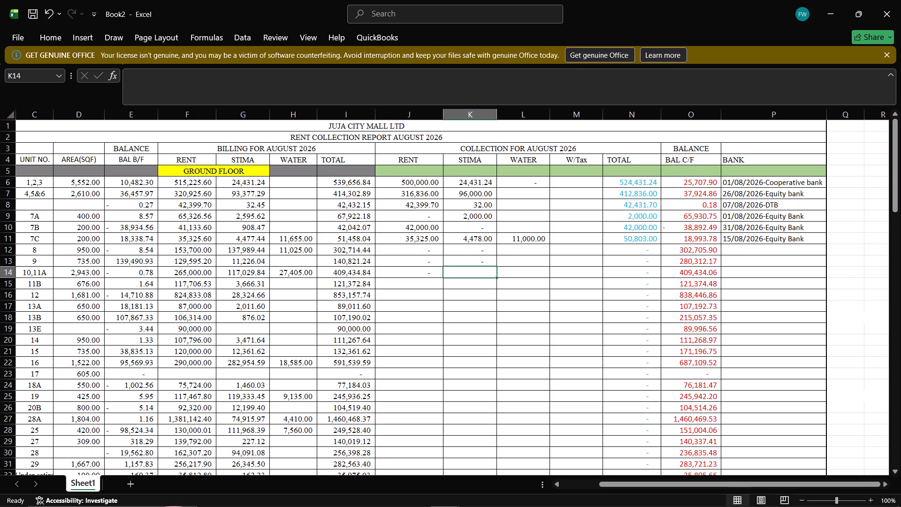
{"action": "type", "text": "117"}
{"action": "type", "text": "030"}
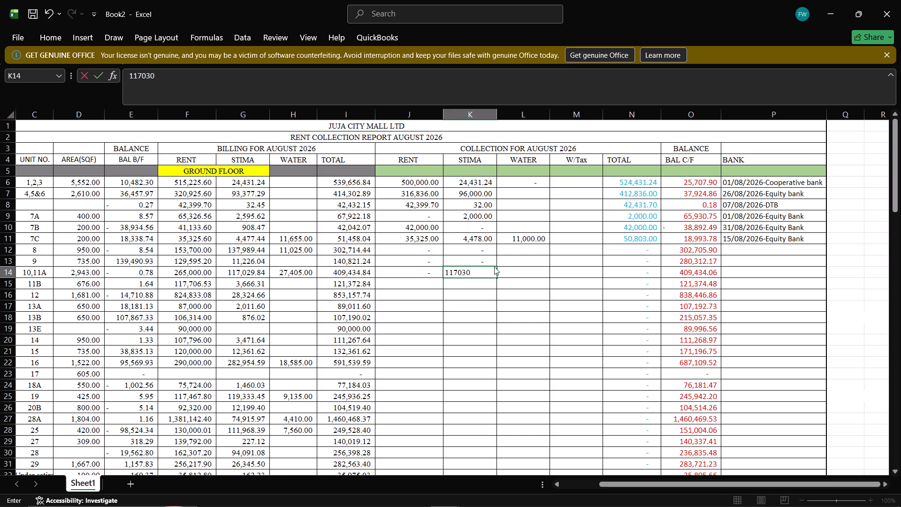
{"action": "left_click", "coordinate": [519, 279]}
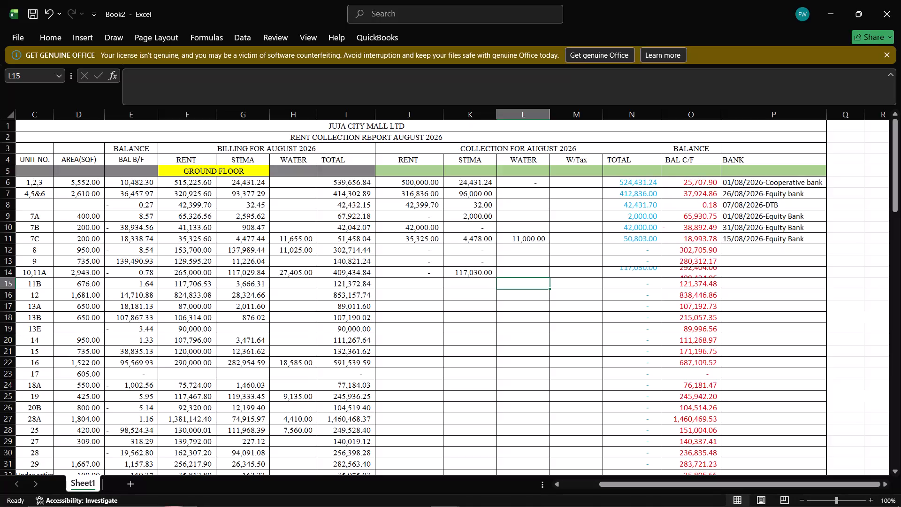
{"action": "left_click", "coordinate": [512, 272]}
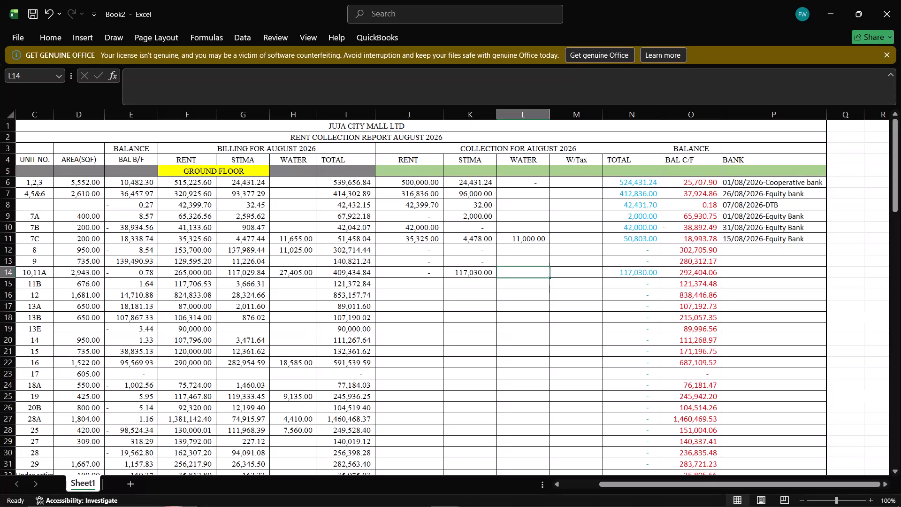
{"action": "type", "text": "27"}
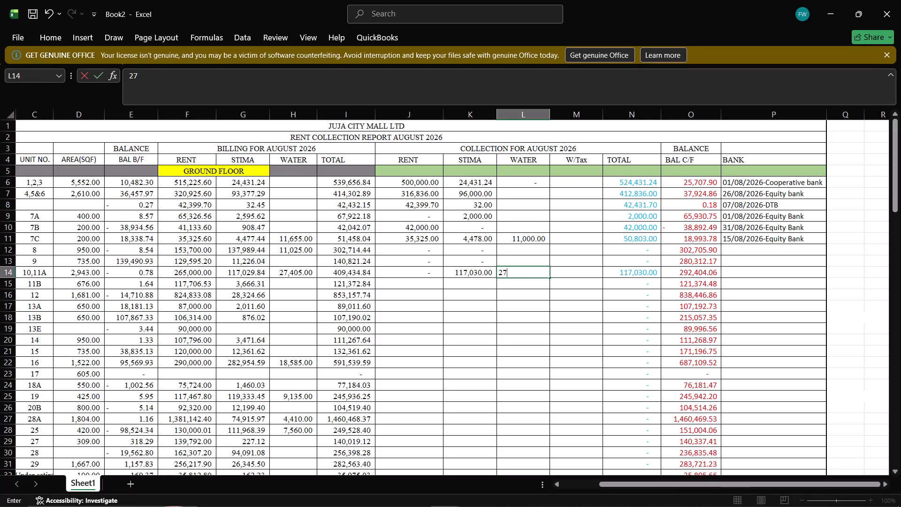
{"action": "type", "text": "000"}
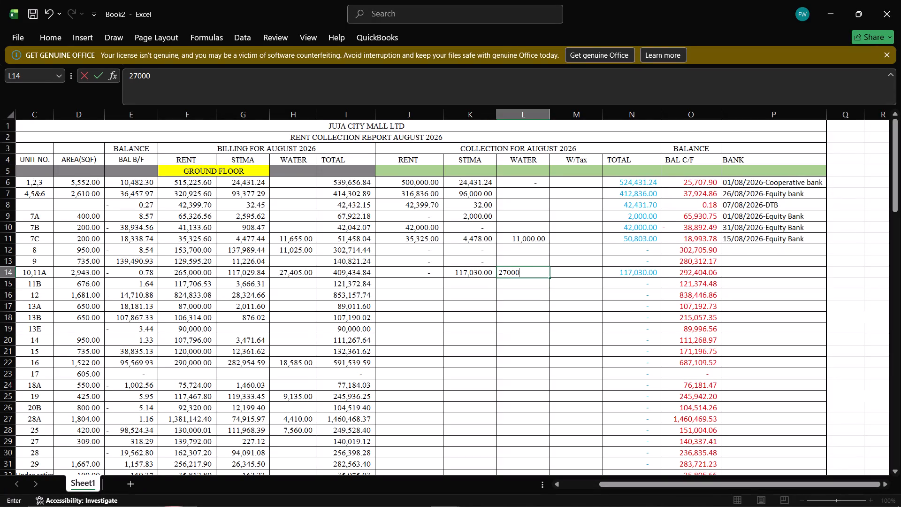
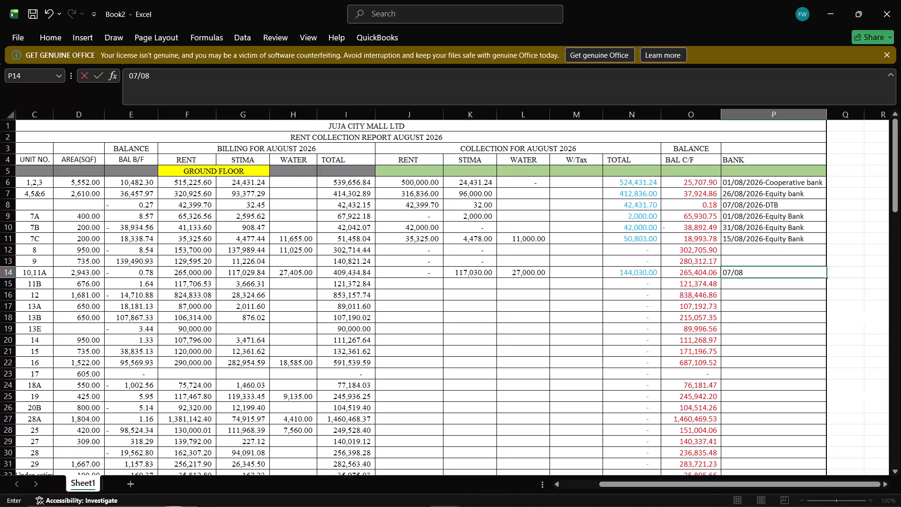
Complete the payment date and bank in P14 for unit 10,11A as "07/08/2026-DTB".
{"action": "type", "text": "202"}
{"action": "key", "text": "6"}
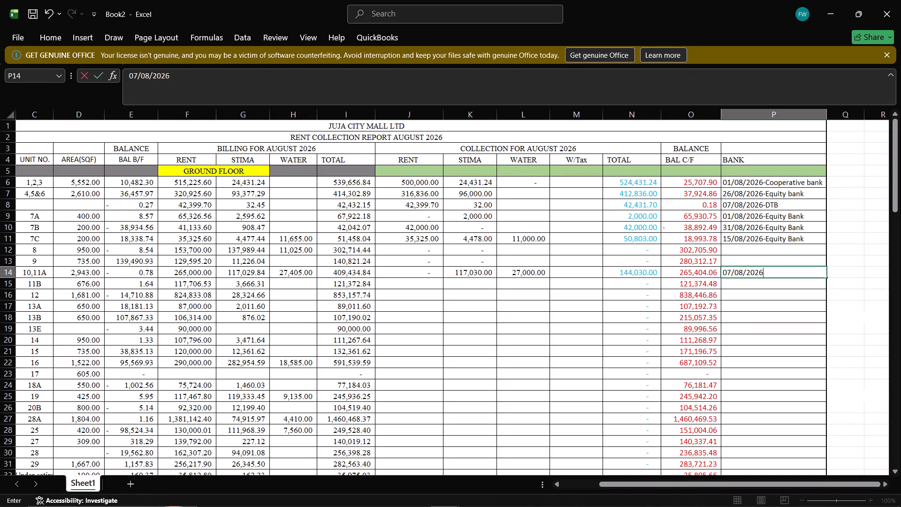
{"action": "key", "text": "minus"}
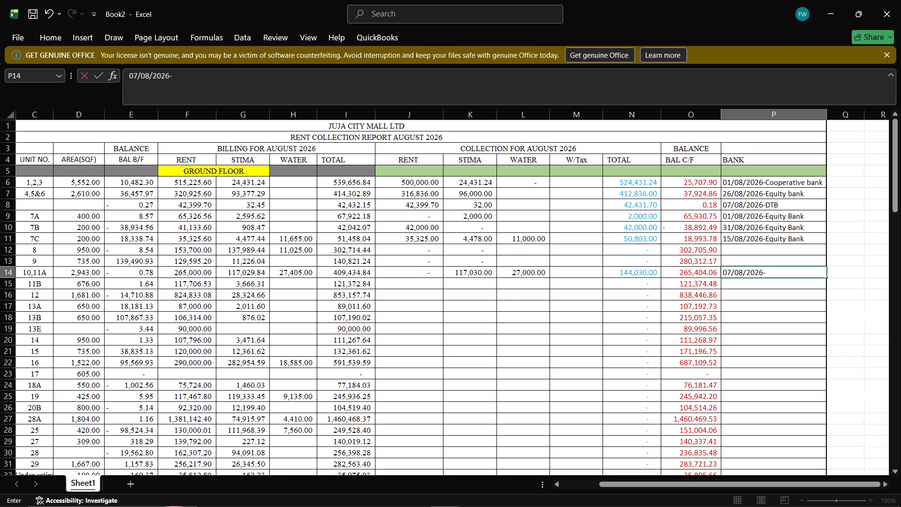
{"action": "type", "text": "DTB"}
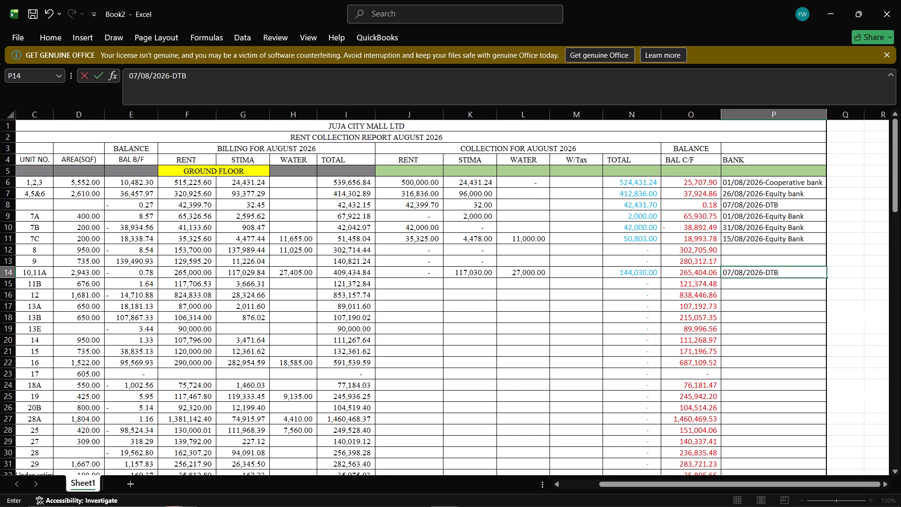
Enter unit 11B's collections: rent 117000 in J15 and stima 3666 in K15.
{"action": "left_click", "coordinate": [401, 284]}
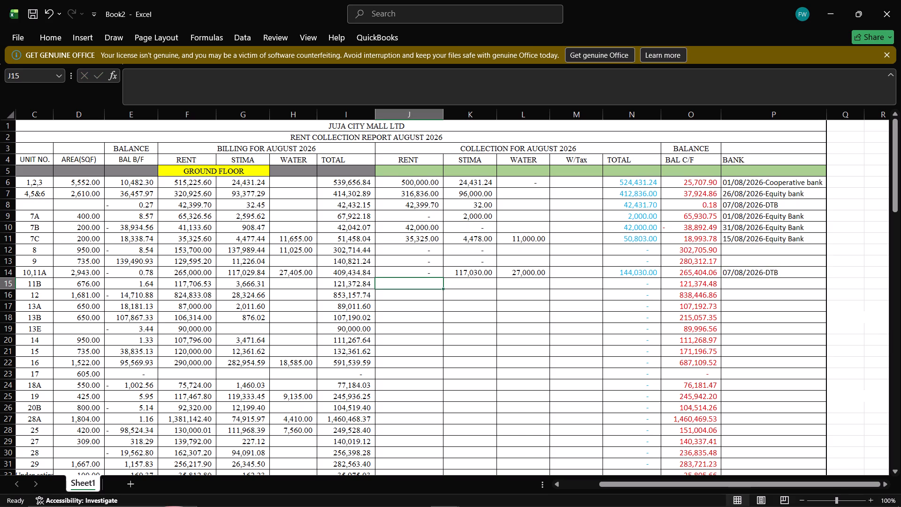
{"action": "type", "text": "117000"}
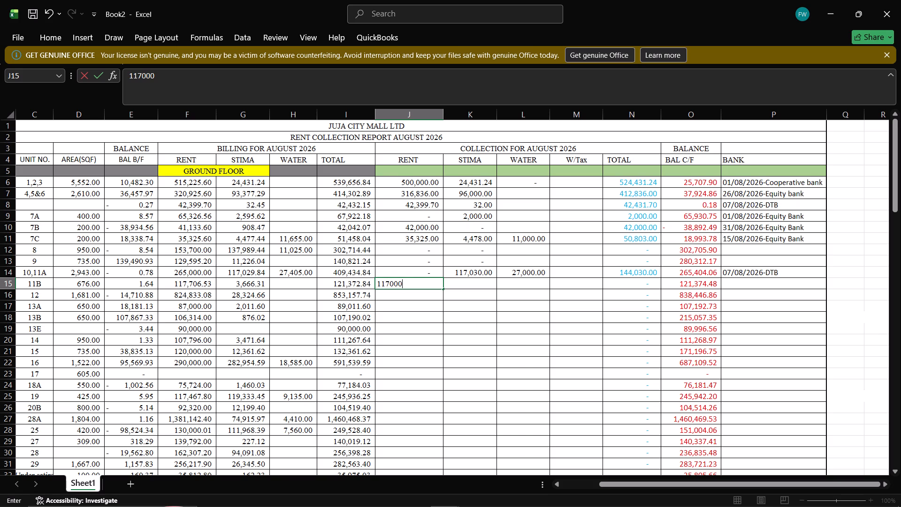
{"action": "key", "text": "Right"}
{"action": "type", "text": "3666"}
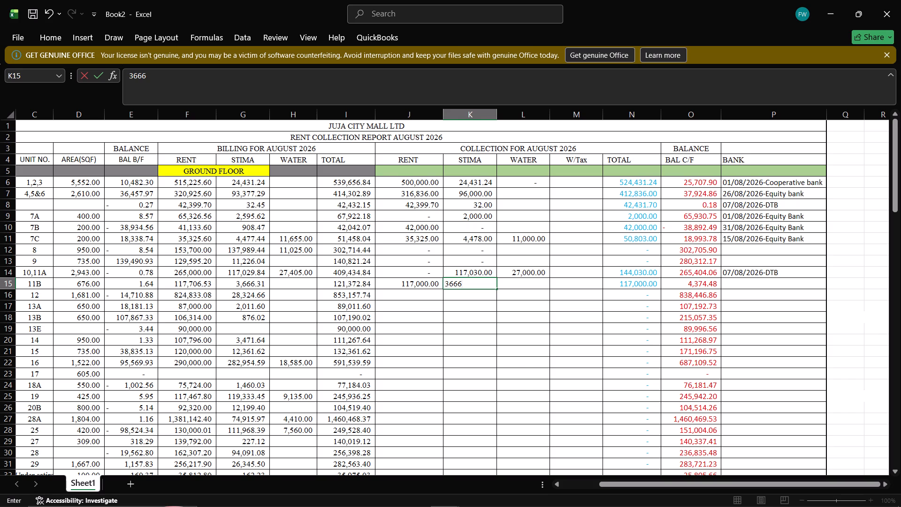
Enter "05/08/2026-DTB" as the payment date and bank in P15 for unit 11B.
{"action": "left_click", "coordinate": [747, 283]}
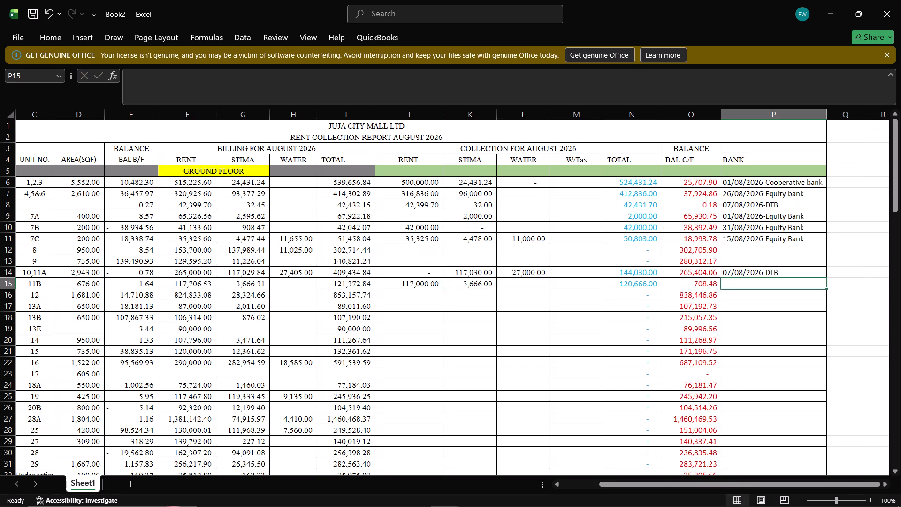
{"action": "key", "text": "0"}
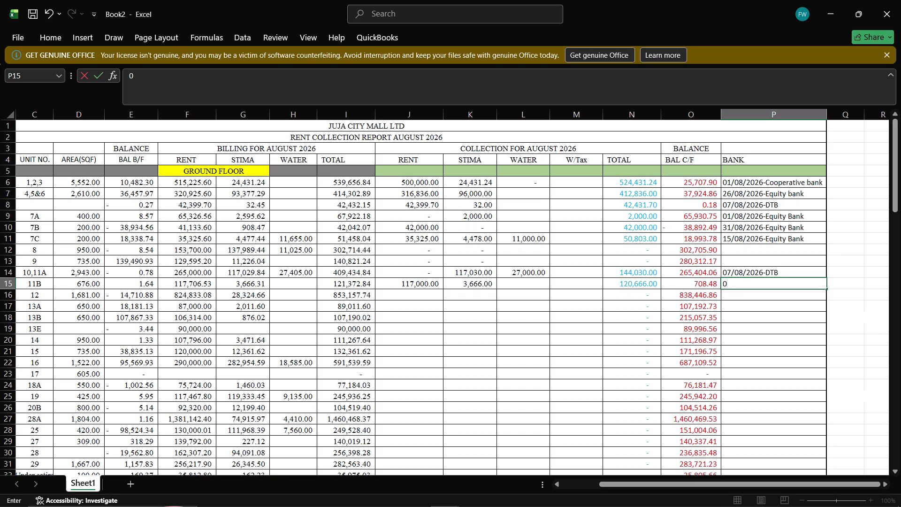
{"action": "key", "text": "5"}
{"action": "key", "text": "slash"}
{"action": "type", "text": "08"}
{"action": "type", "text": "/2026"}
{"action": "key", "text": "minus"}
{"action": "key", "text": "d"}
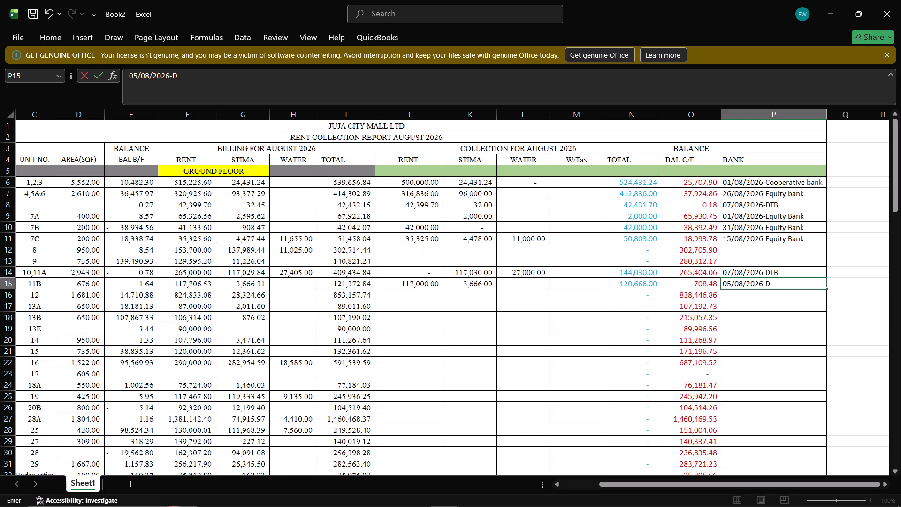
{"action": "type", "text": "TB"}
Enter unit 12's collections: rent 724833.08 in J16 and stima 28324.66 in K16.
{"action": "left_click", "coordinate": [402, 297]}
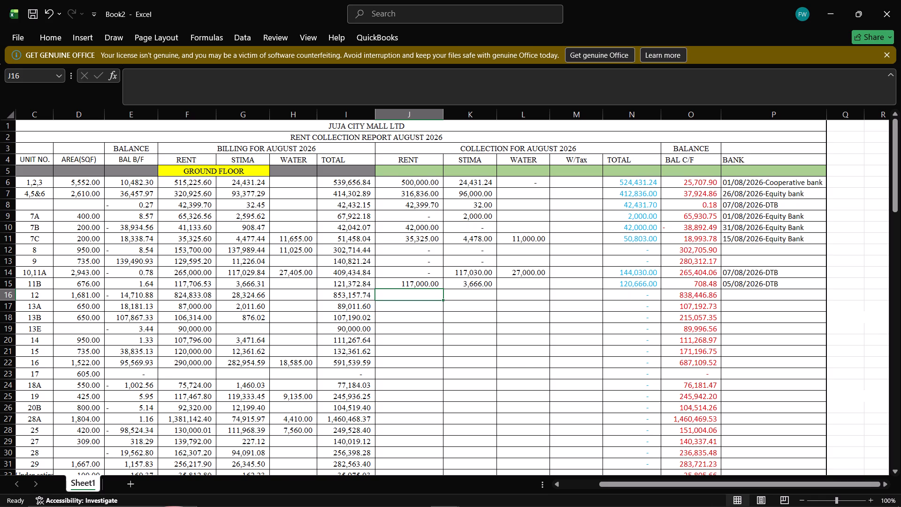
{"action": "key", "text": "7"}
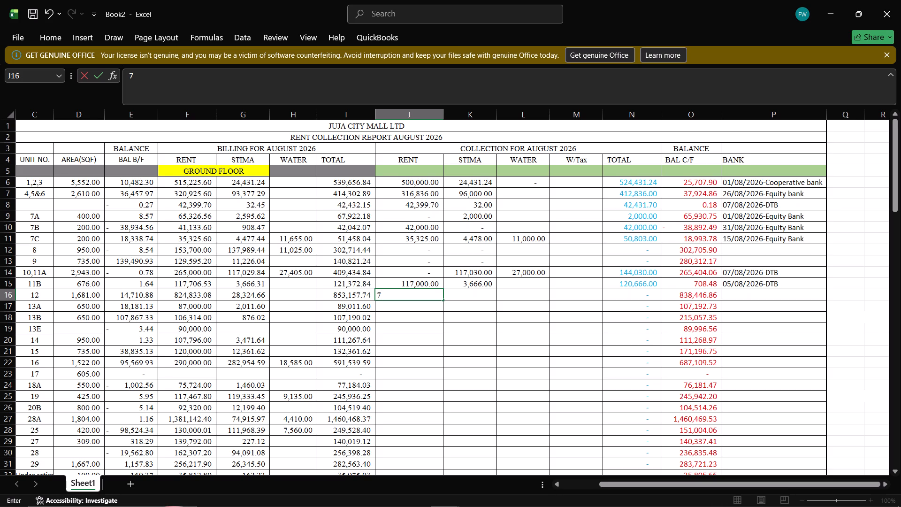
{"action": "key", "text": "2"}
{"action": "key", "text": "4"}
{"action": "key", "text": "8"}
{"action": "type", "text": "33"}
{"action": "key", "text": "period"}
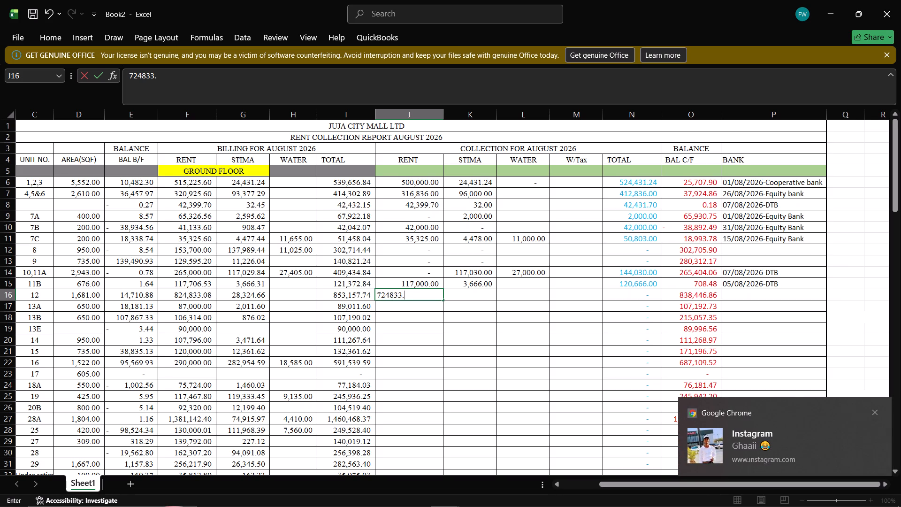
{"action": "type", "text": "08"}
{"action": "key", "text": "Right"}
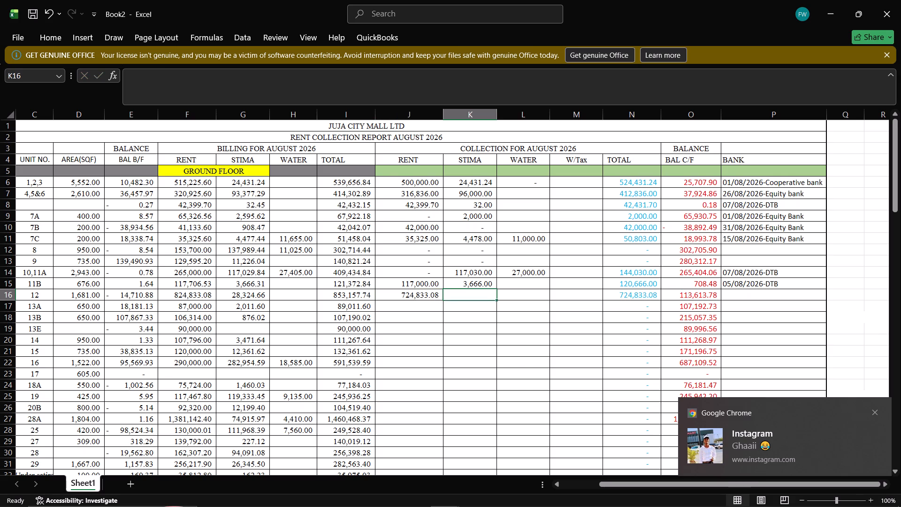
{"action": "key", "text": "2"}
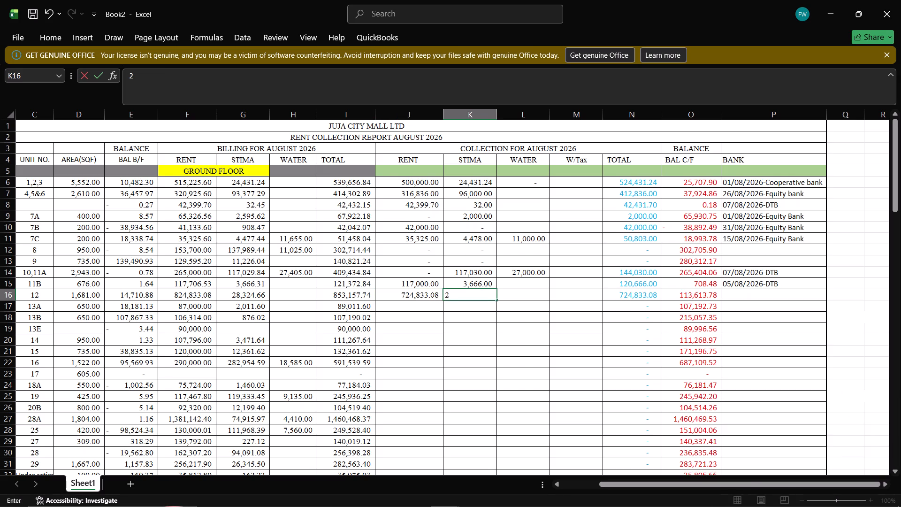
{"action": "type", "text": "8324"}
{"action": "key", "text": "period"}
{"action": "type", "text": "66"}
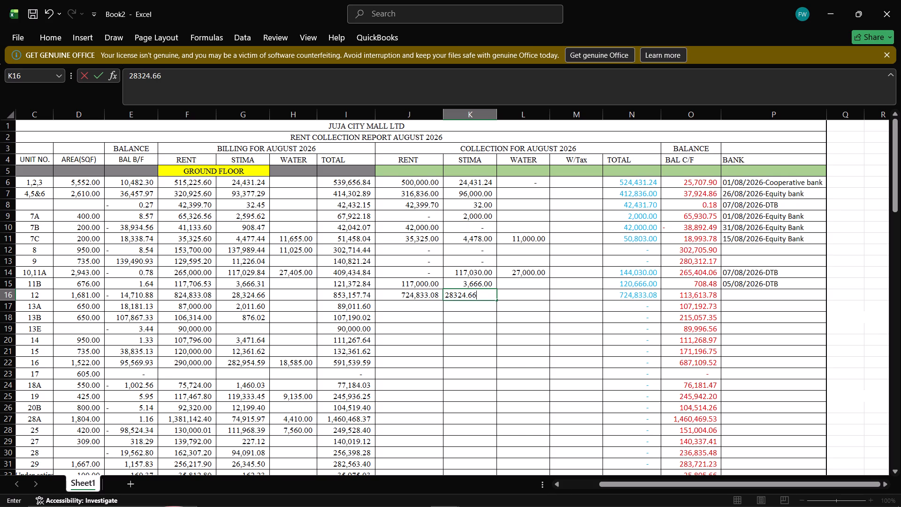
Enter "06/08/2026-DTB" as the payment date and bank in P16 for unit 12.
{"action": "left_click", "coordinate": [735, 298]}
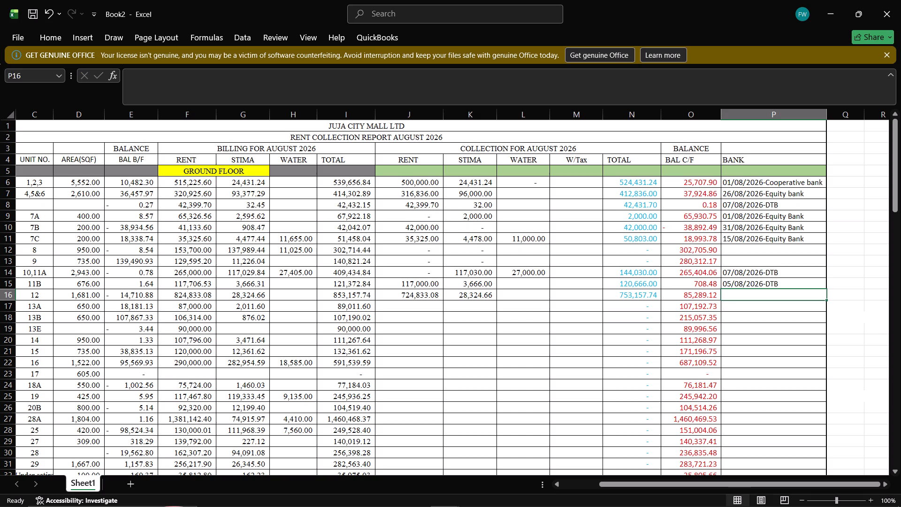
{"action": "type", "text": "06"}
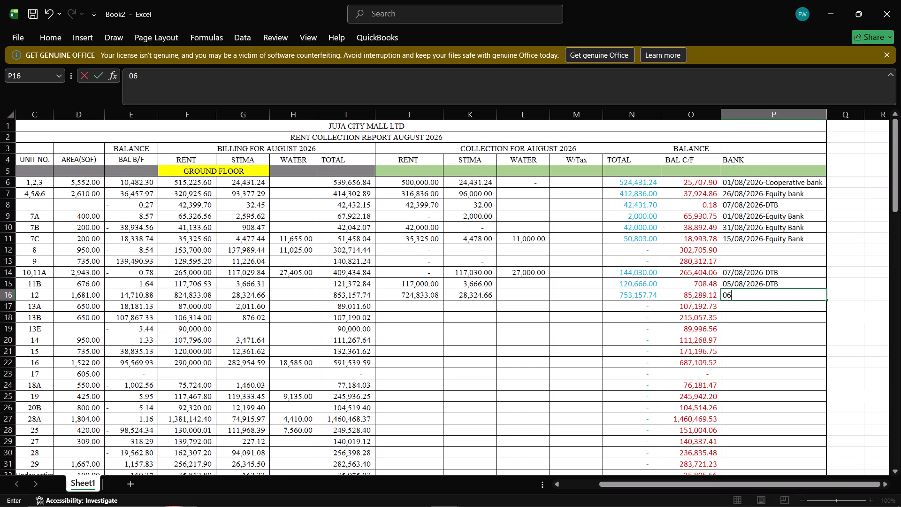
{"action": "key", "text": "slash"}
{"action": "type", "text": "08"}
{"action": "key", "text": "slash"}
{"action": "type", "text": "2026"}
{"action": "key", "text": "minus"}
{"action": "type", "text": "DTB"}
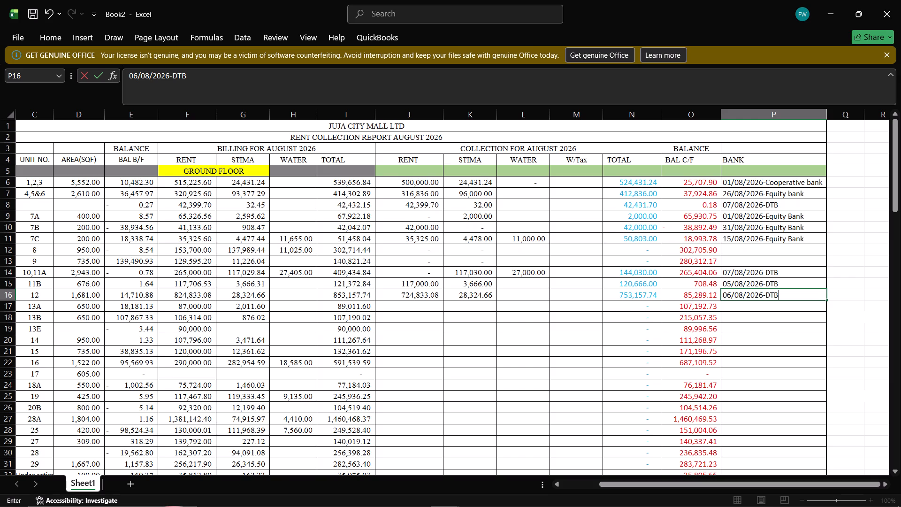
Enter unit 13A's collections: rent 87000 in J17 and stima 2011.6 in K17.
{"action": "left_click", "coordinate": [424, 305]}
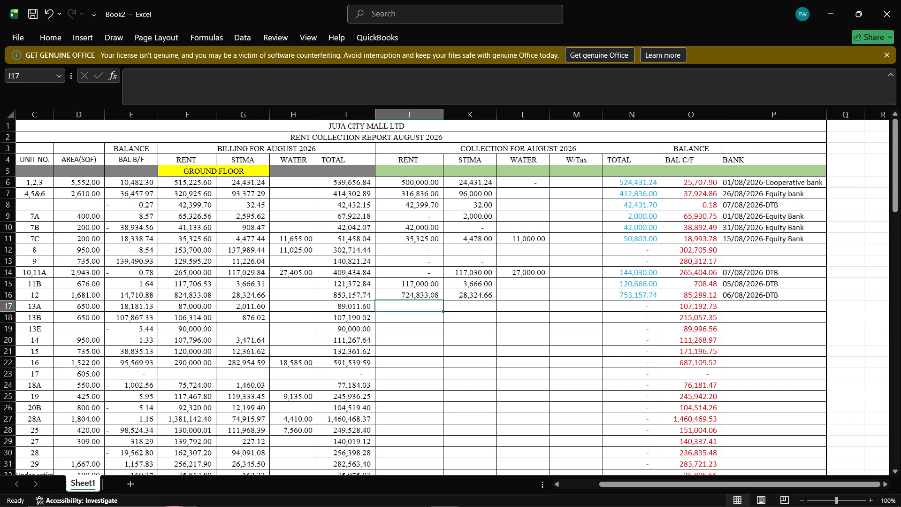
{"action": "type", "text": "87000"}
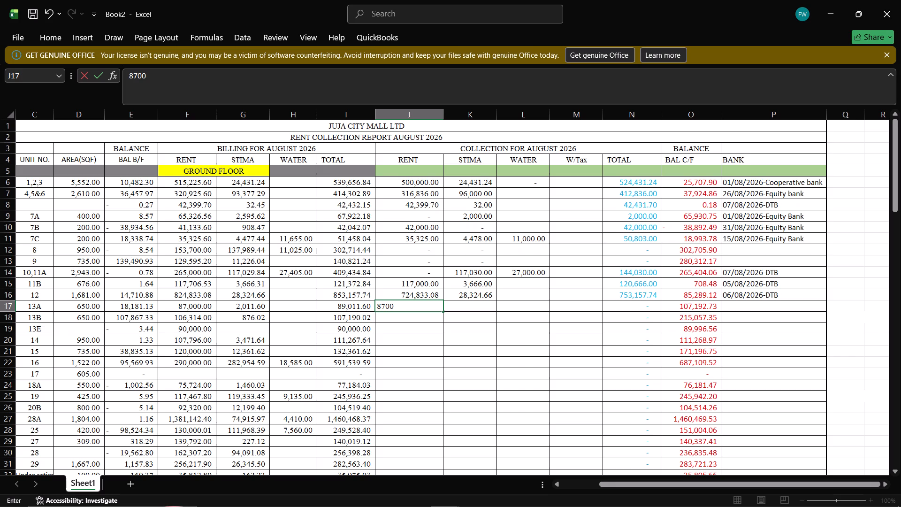
{"action": "key", "text": "Right"}
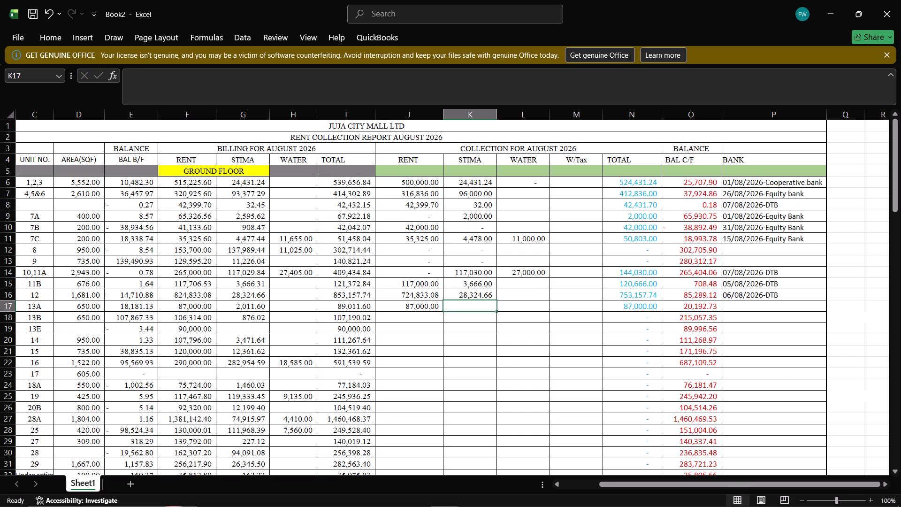
{"action": "type", "text": "2011"}
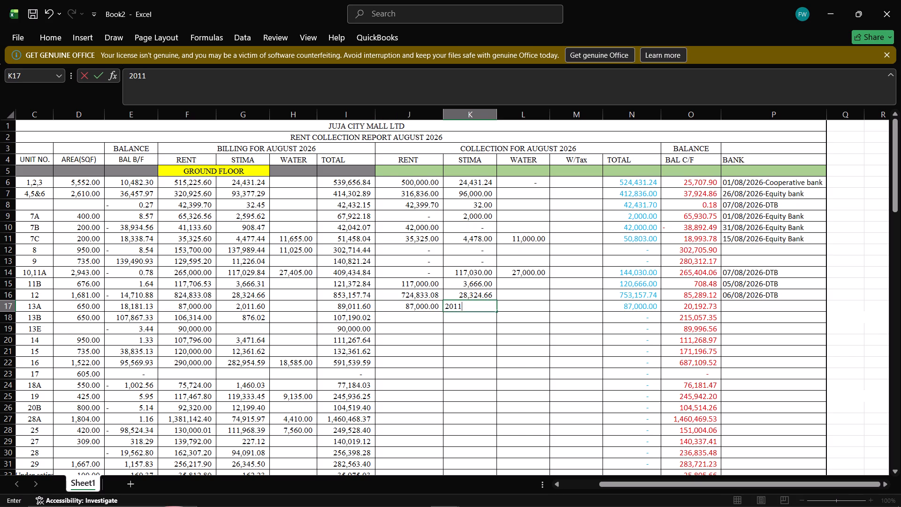
{"action": "key", "text": "period"}
{"action": "key", "text": "6"}
Enter "30/082026-DTB" as the payment date and bank in P17 for unit 13A.
{"action": "left_click", "coordinate": [743, 307]}
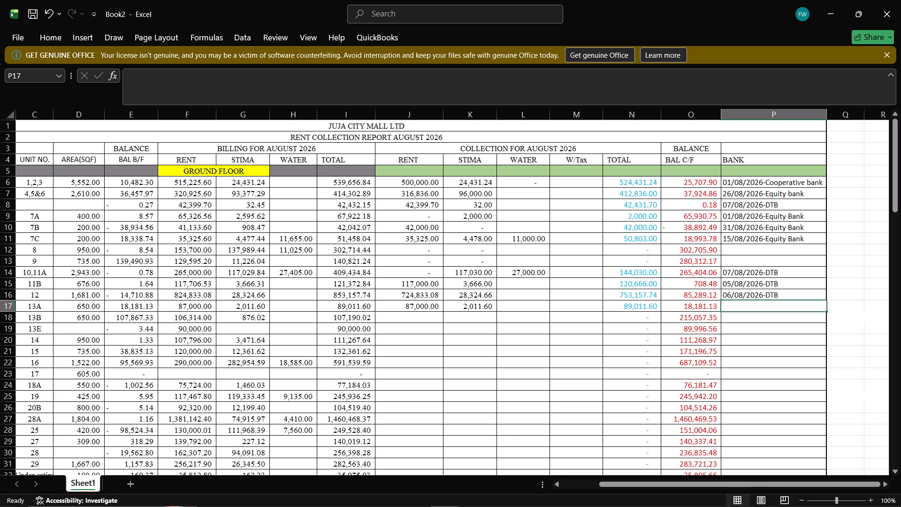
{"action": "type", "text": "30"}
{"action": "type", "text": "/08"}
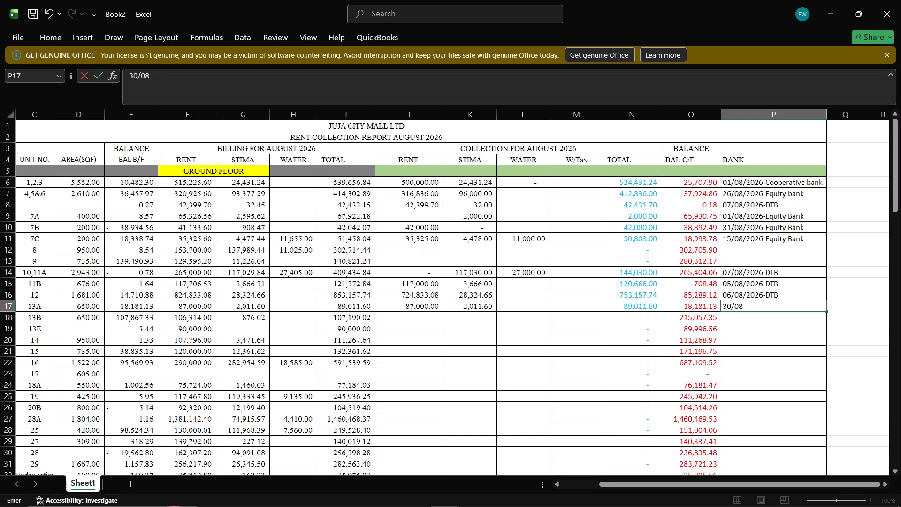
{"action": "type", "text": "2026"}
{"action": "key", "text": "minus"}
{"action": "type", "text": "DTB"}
Enter 0 as the rent collected in J18 through J22 for units 13B, 13E, 14, 15 and 16.
{"action": "left_click", "coordinate": [429, 323]}
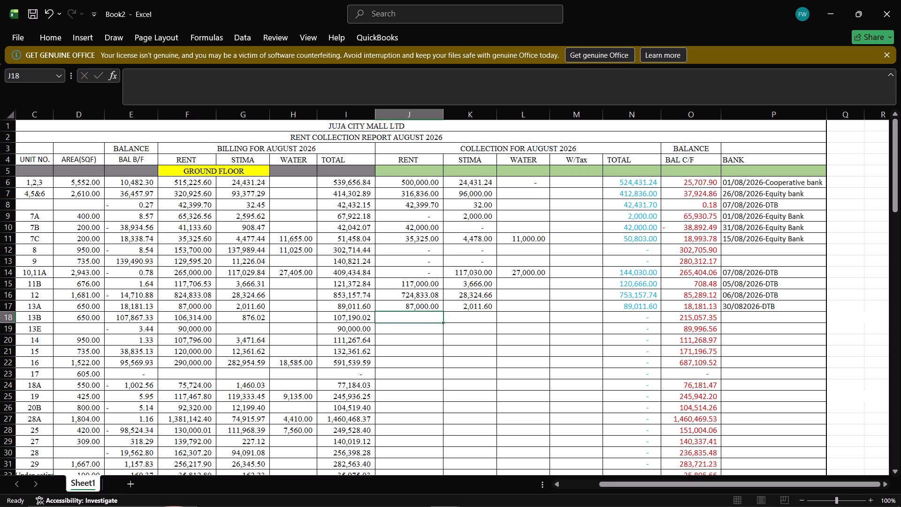
{"action": "key", "text": "0"}
{"action": "key", "text": "Return"}
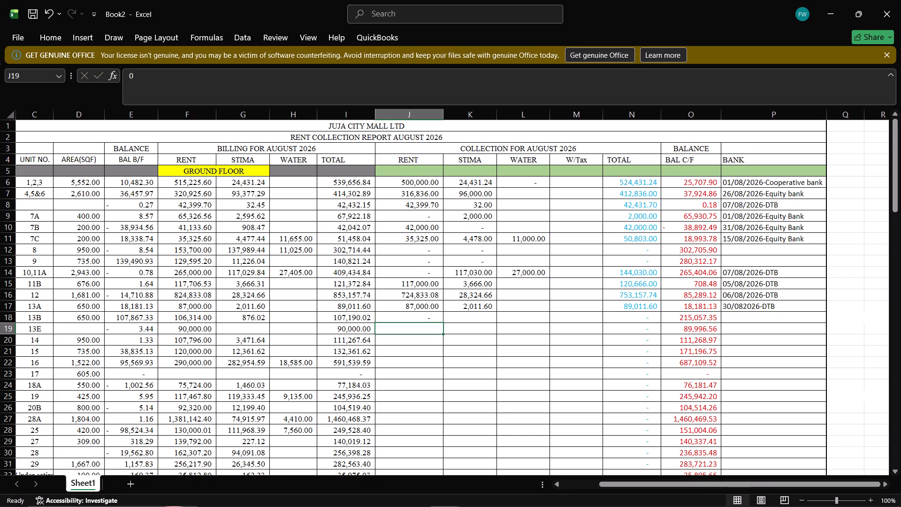
{"action": "key", "text": "0"}
{"action": "key", "text": "Return"}
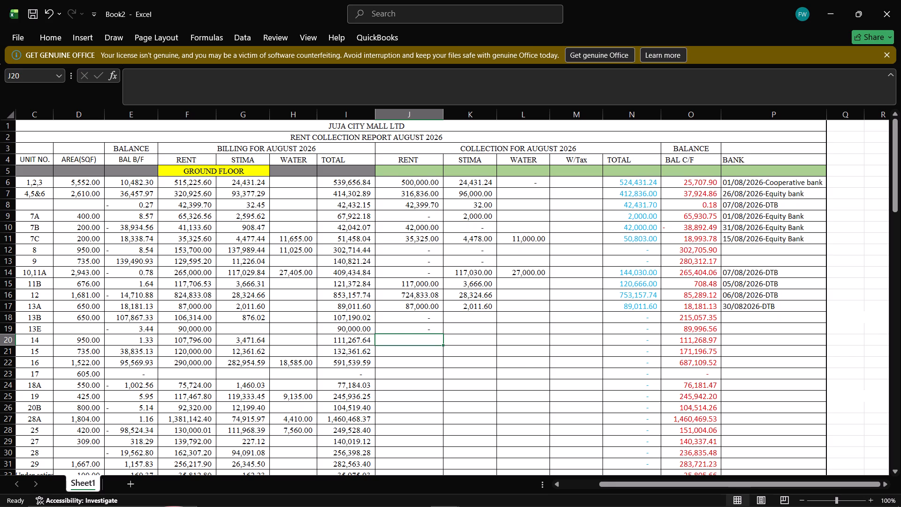
{"action": "key", "text": "0"}
{"action": "key", "text": "Return"}
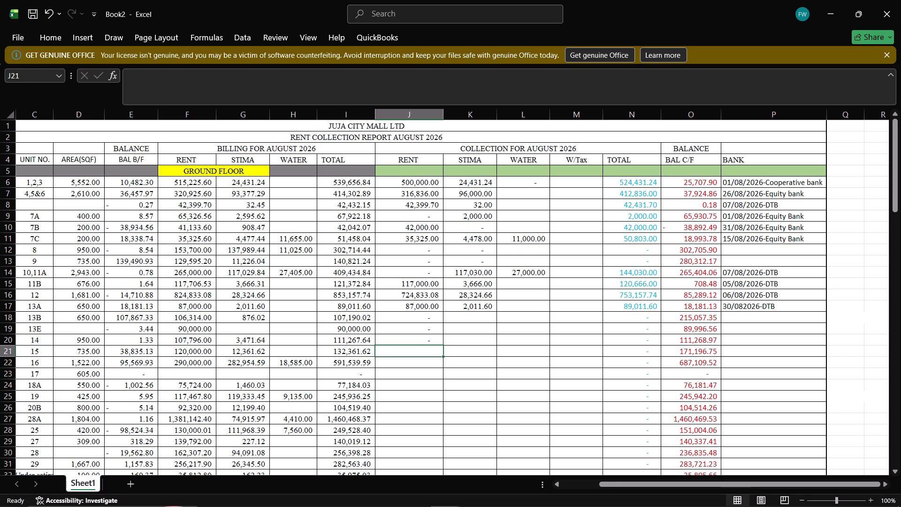
{"action": "key", "text": "0"}
{"action": "key", "text": "Return"}
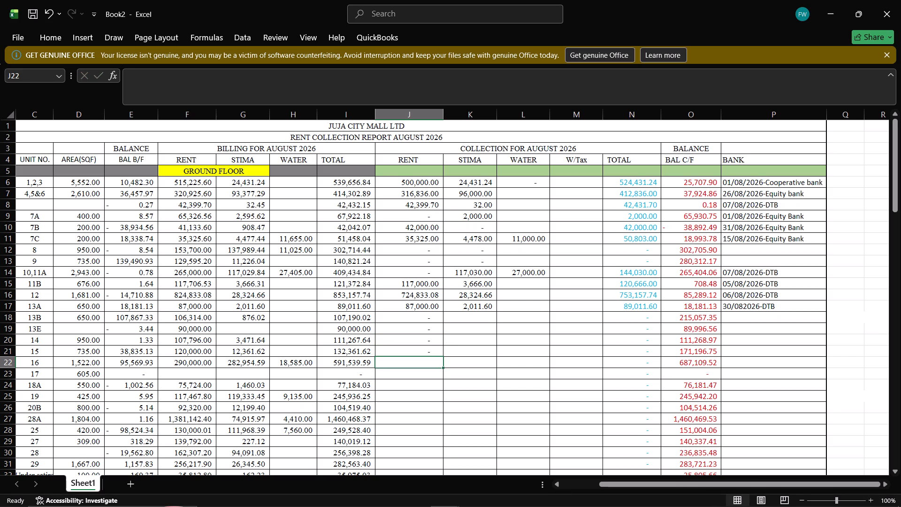
{"action": "key", "text": "0"}
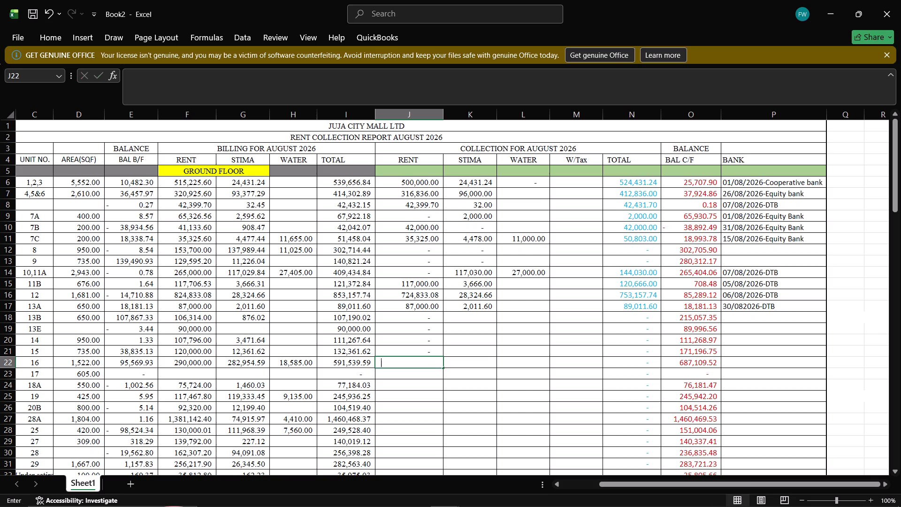
{"action": "key", "text": "Return"}
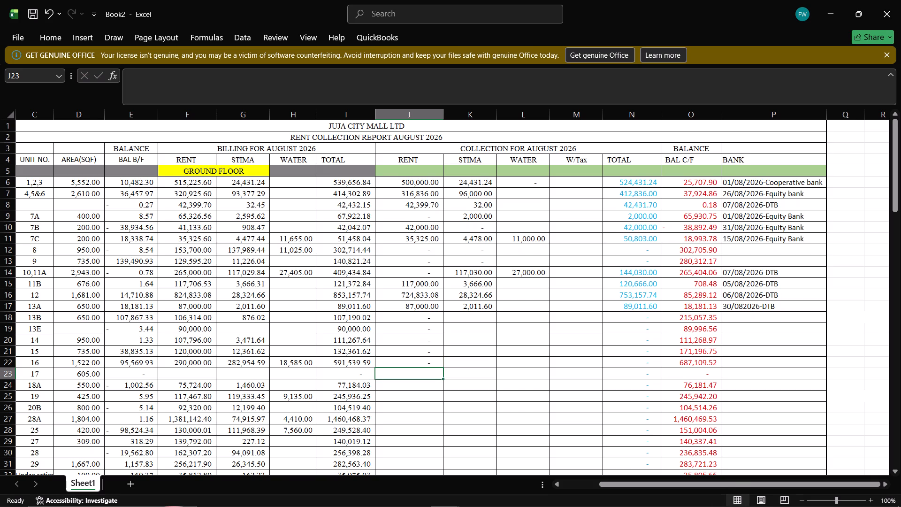
Enter 876.02 as unit 13B's stima collection in K18.
{"action": "left_click", "coordinate": [459, 320]}
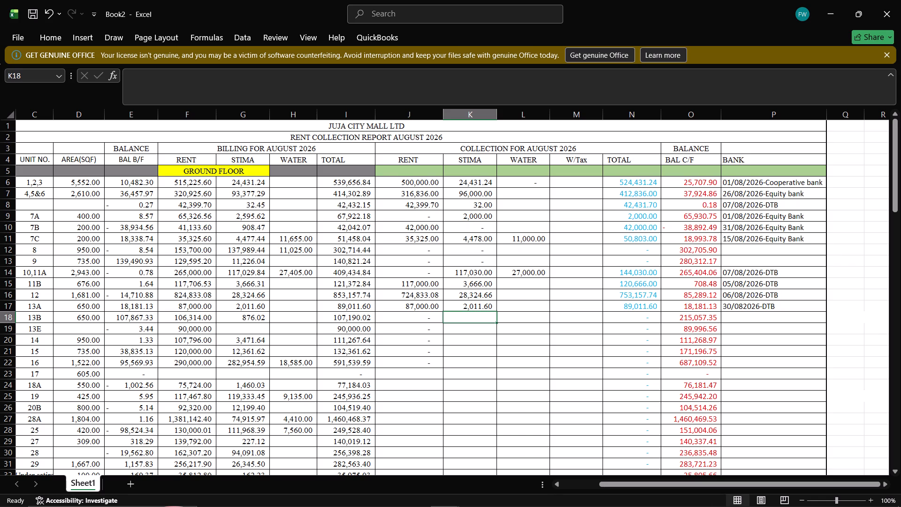
{"action": "type", "text": "876"}
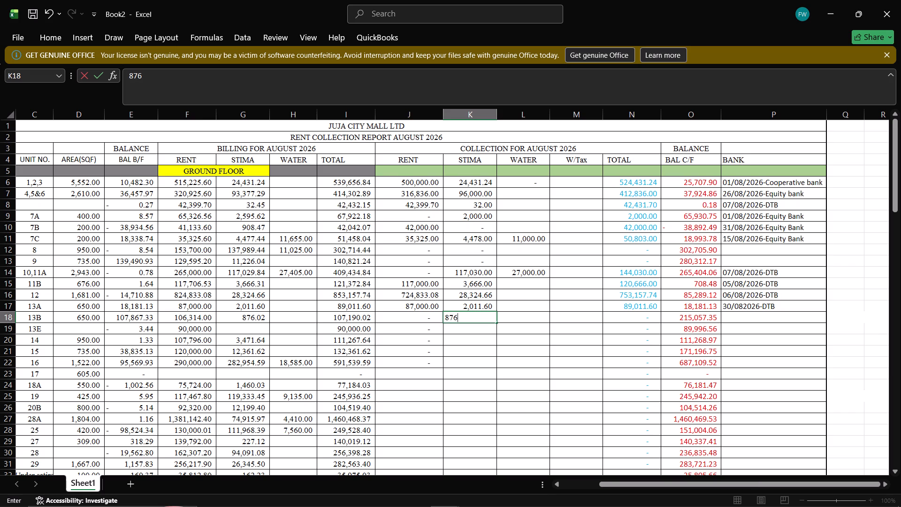
{"action": "type", "text": ".0"}
{"action": "key", "text": "2"}
Correct unit 13A's payment date and bank entry in P17 to "30/08/2026-DTB".
{"action": "double_click", "coordinate": [741, 306]}
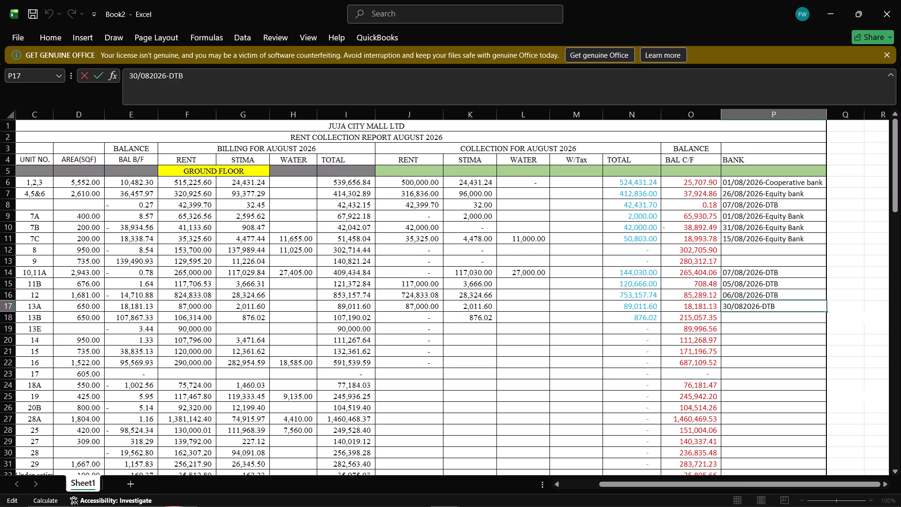
{"action": "key", "text": "slash"}
Enter the payment date 07/08/2026 followed by a hyphen in P18 for unit 13B.
{"action": "left_click", "coordinate": [730, 321]}
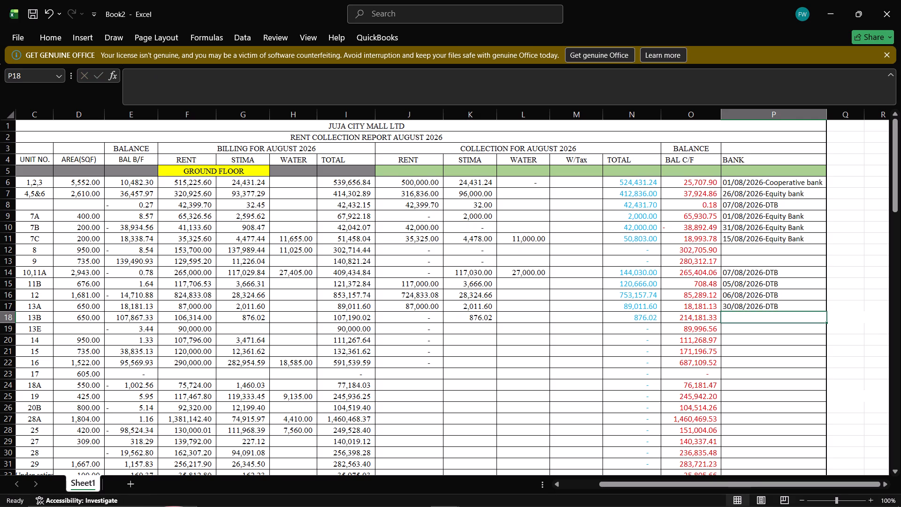
{"action": "type", "text": "07/08/2026"}
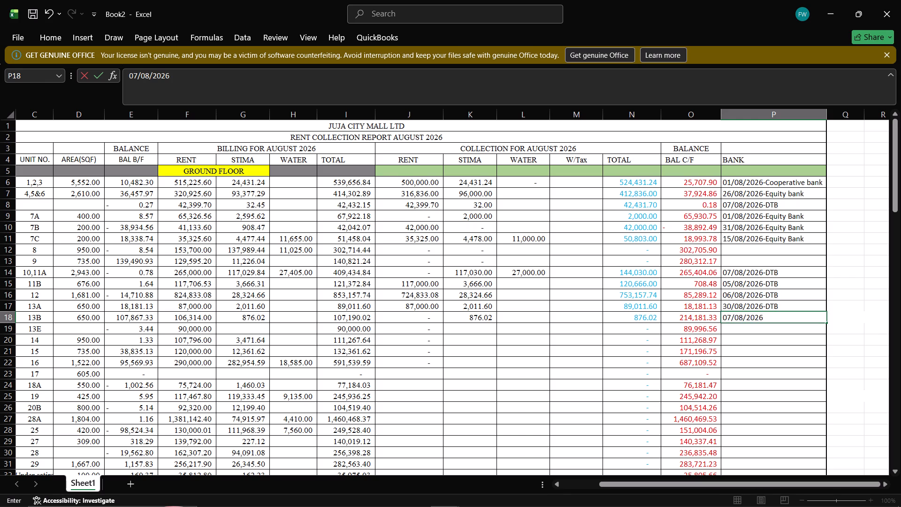
{"action": "key", "text": "minus"}
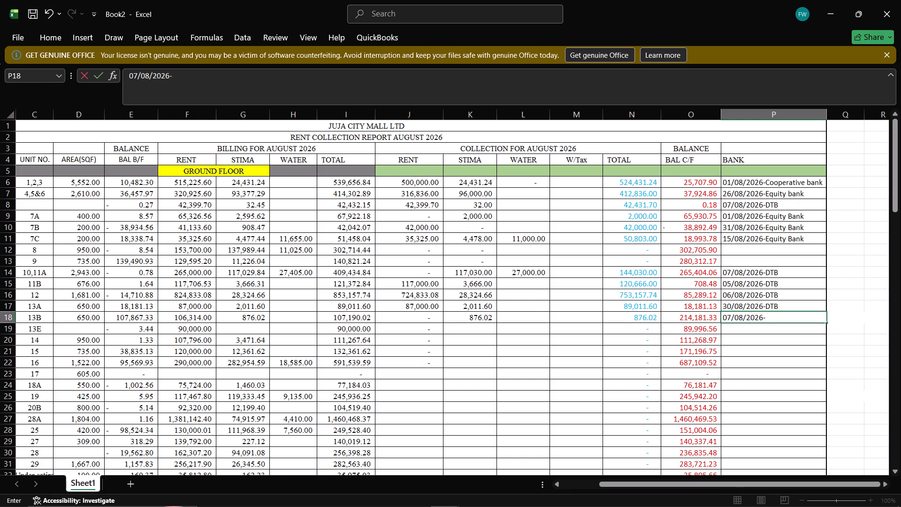
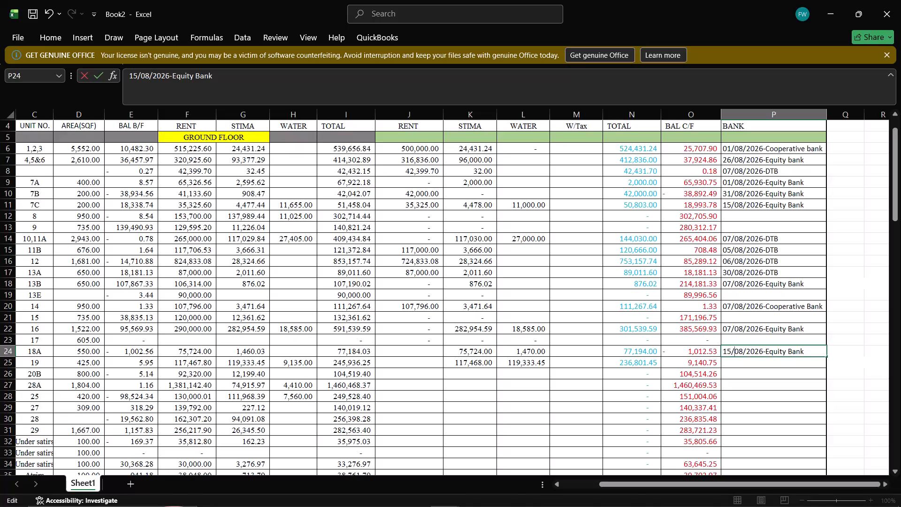
Enter unit 19's payment date and bank in P25 as "01/08/2026-DTB".
{"action": "left_click", "coordinate": [772, 365]}
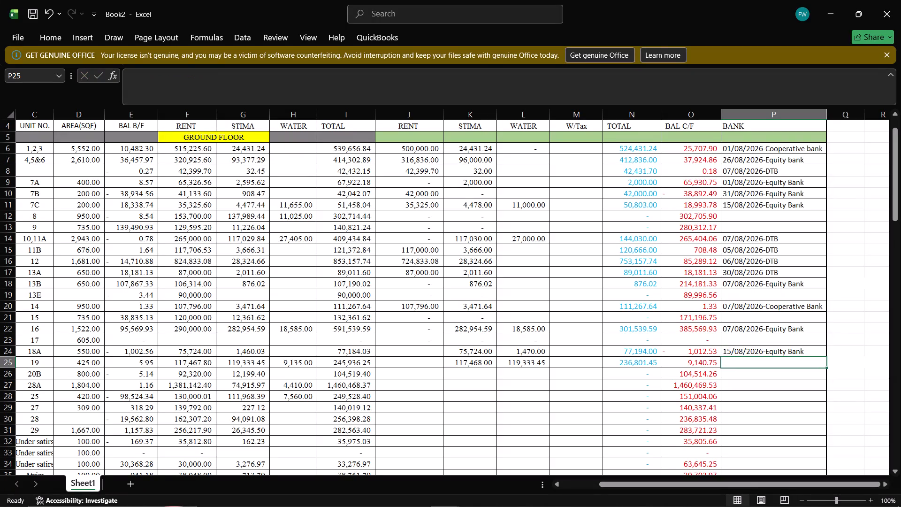
{"action": "key", "text": "0"}
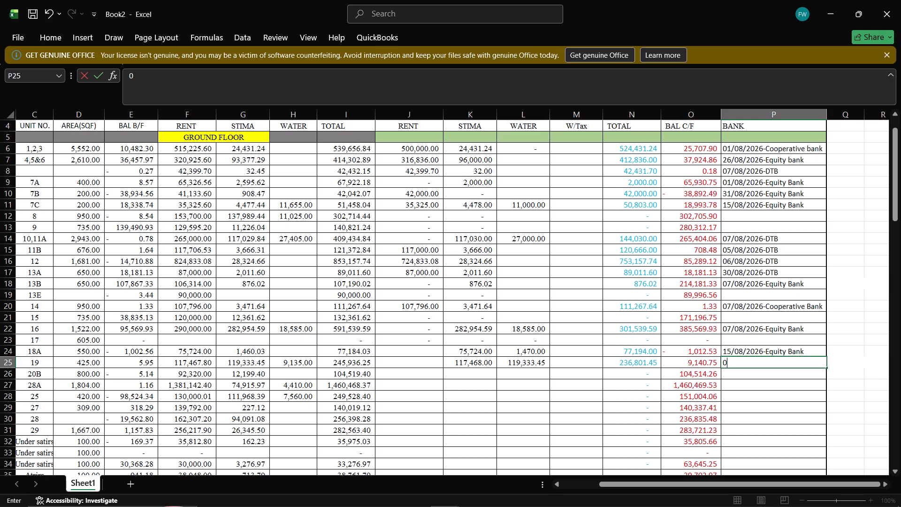
{"action": "key", "text": "1"}
{"action": "type", "text": "/08"}
{"action": "key", "text": "slash"}
{"action": "key", "text": "2"}
{"action": "type", "text": "026"}
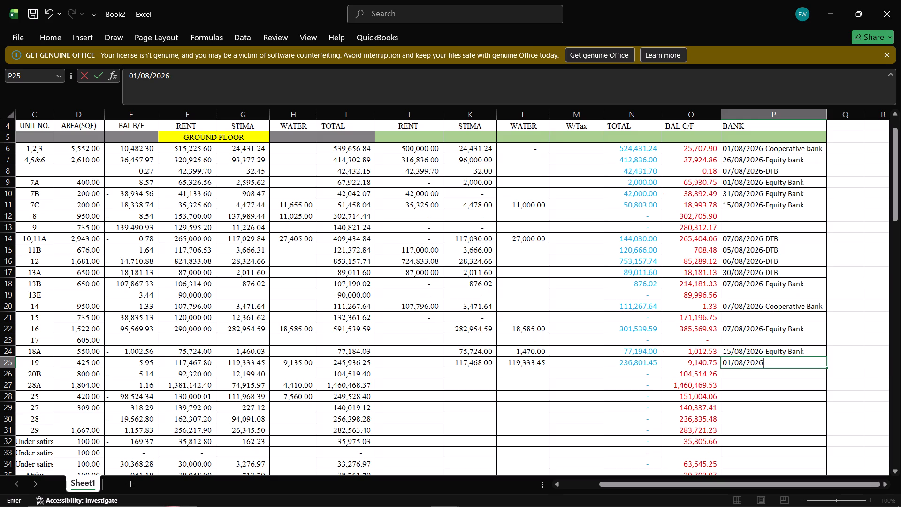
{"action": "key", "text": "minus"}
{"action": "type", "text": "DT"}
{"action": "key", "text": "b"}
Enter unit 20B's collections as 92300 in K26 under stima and 0 in L26 under water.
{"action": "left_click", "coordinate": [473, 374]}
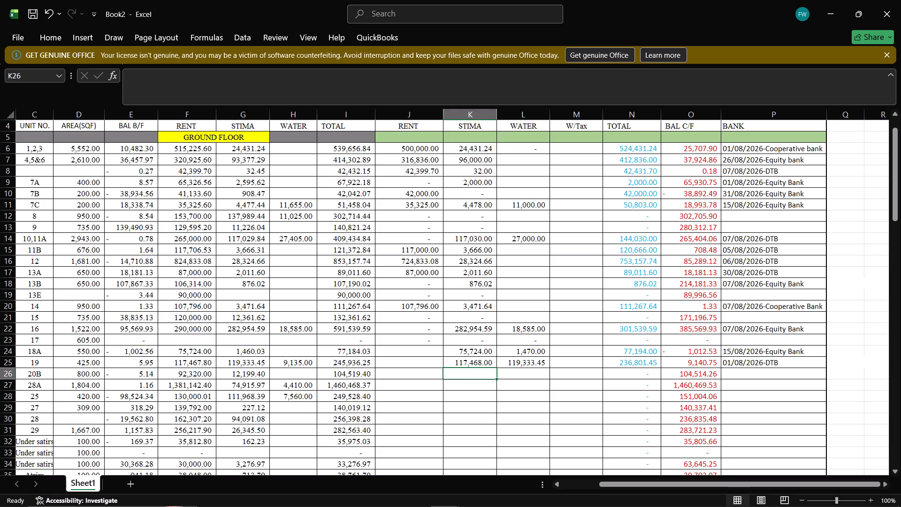
{"action": "key", "text": "9"}
{"action": "type", "text": "23"}
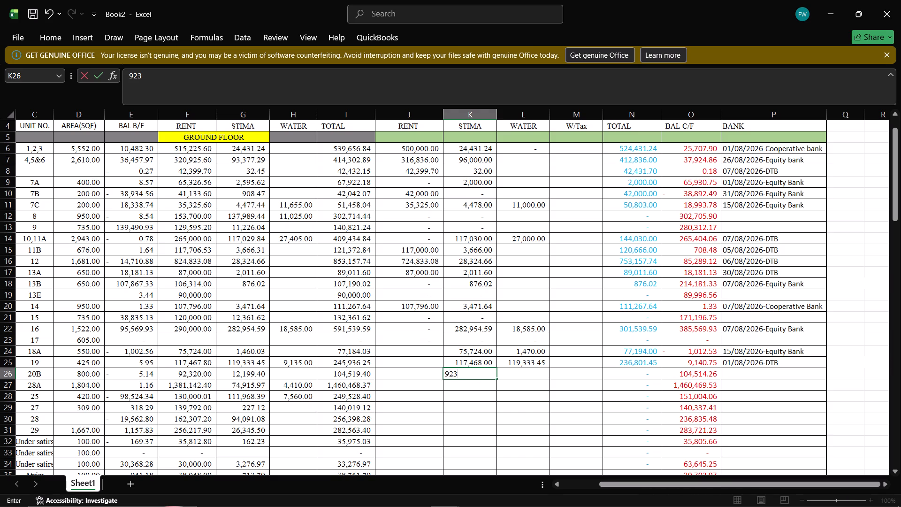
{"action": "type", "text": "00"}
{"action": "left_click", "coordinate": [518, 375]}
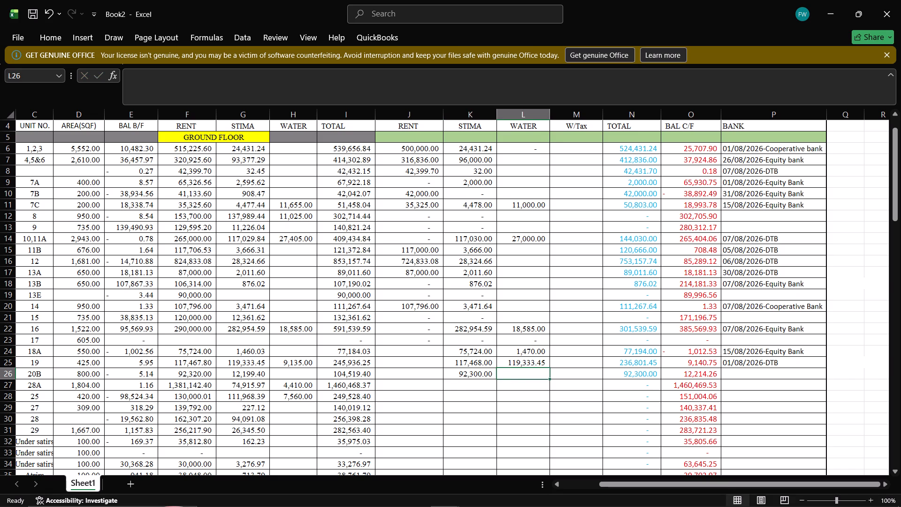
{"action": "key", "text": "0"}
{"action": "key", "text": "Return"}
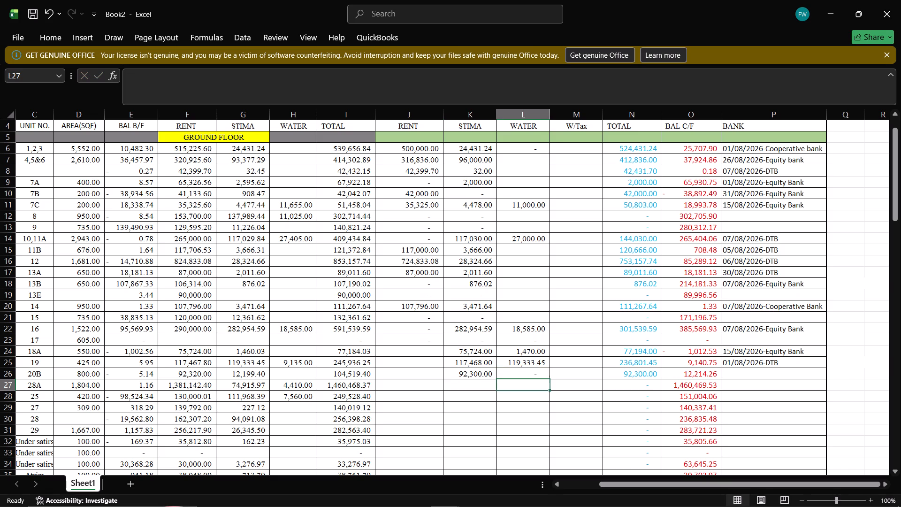
Enter unit 20B's payment date and bank in P26 as "13/08/2026-DTB".
{"action": "left_click", "coordinate": [772, 374]}
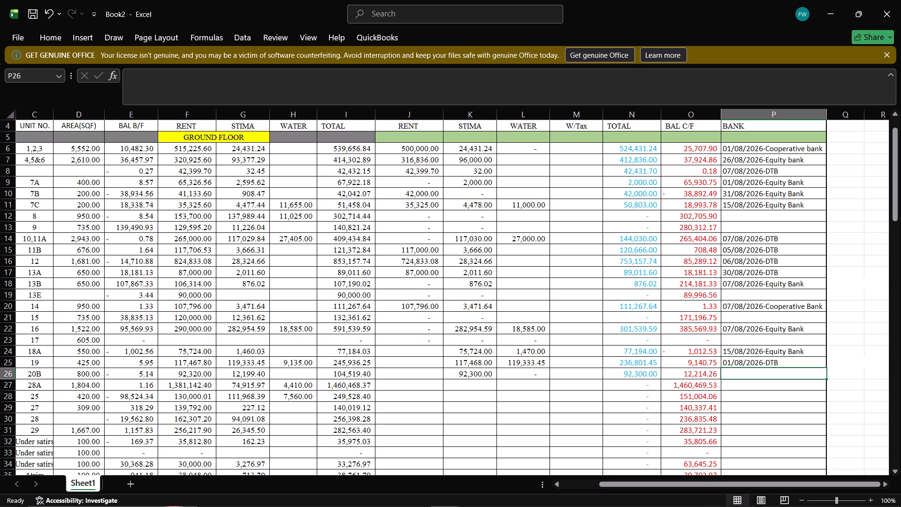
{"action": "key", "text": "1"}
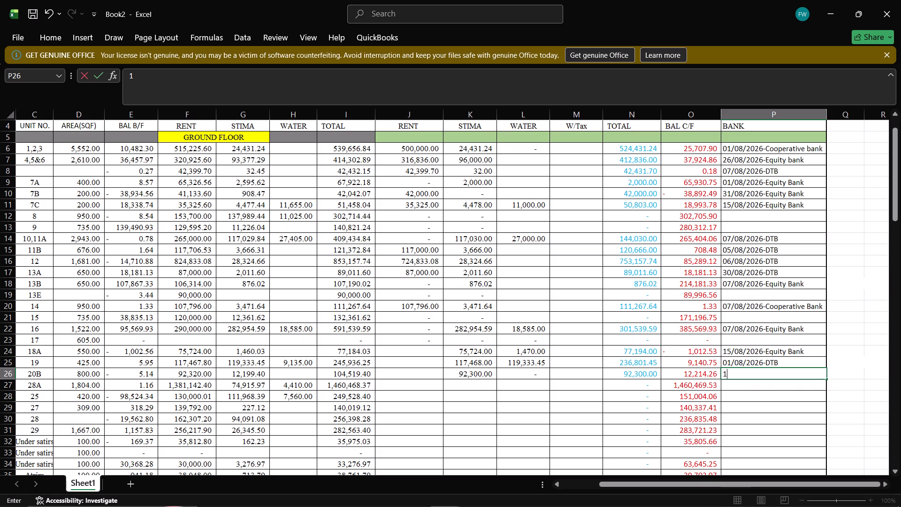
{"action": "key", "text": "3"}
{"action": "key", "text": "slash"}
{"action": "type", "text": "08"}
{"action": "key", "text": "slash"}
{"action": "type", "text": "20"}
{"action": "key", "text": "2"}
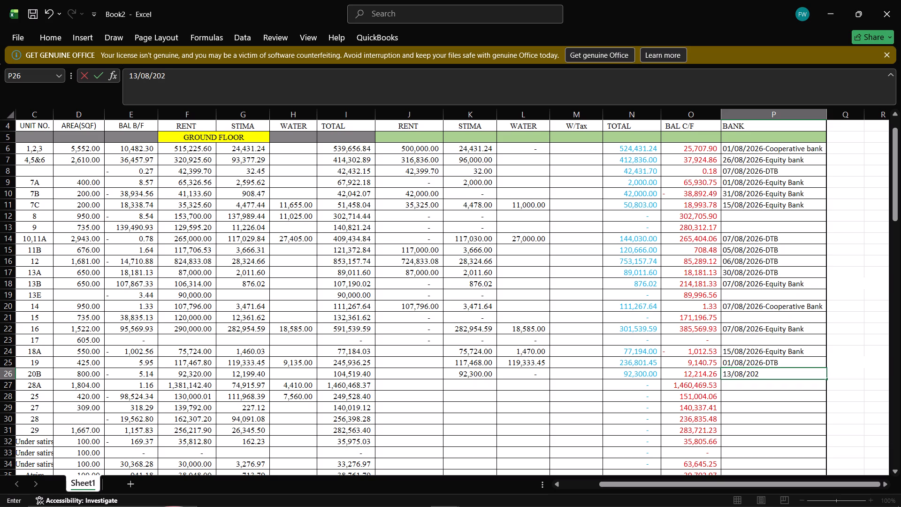
{"action": "key", "text": "6"}
{"action": "key", "text": "minus"}
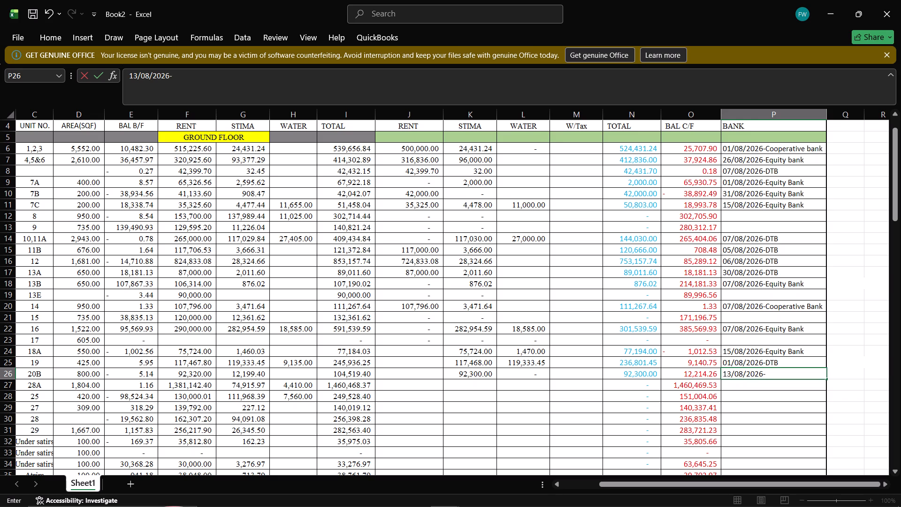
{"action": "type", "text": "DTB"}
Enter unit 28A's collections as 1381145 in K27 under stima and 74930 in L27 under water.
{"action": "left_click", "coordinate": [480, 385]}
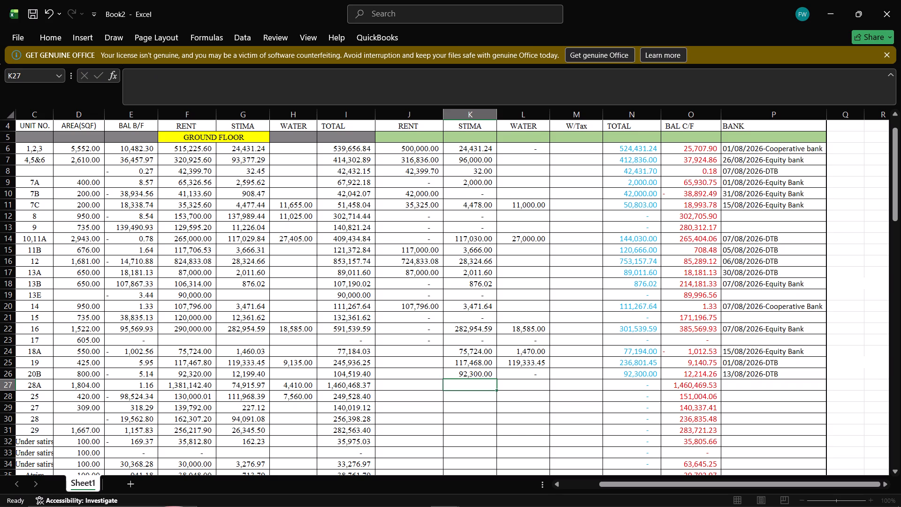
{"action": "key", "text": "1"}
{"action": "key", "text": "3"}
{"action": "key", "text": "8"}
{"action": "key", "text": "1"}
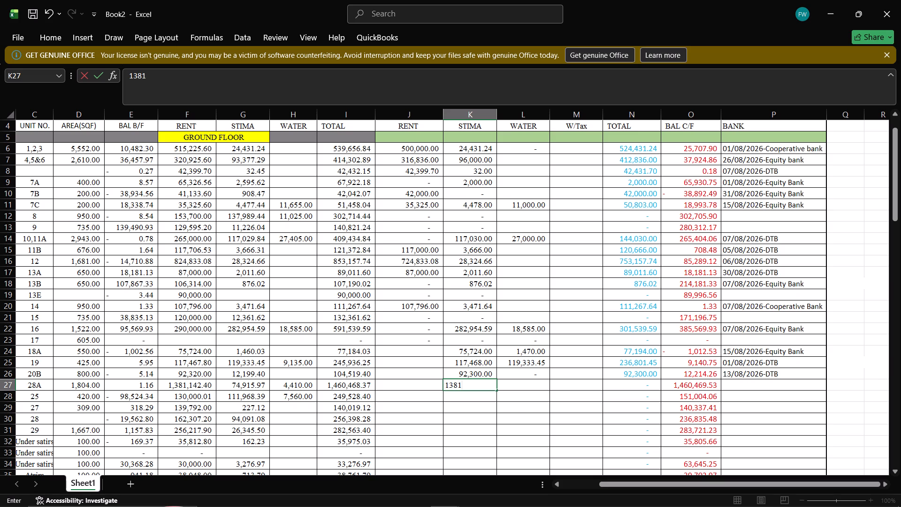
{"action": "type", "text": "145"}
{"action": "left_click", "coordinate": [523, 383]}
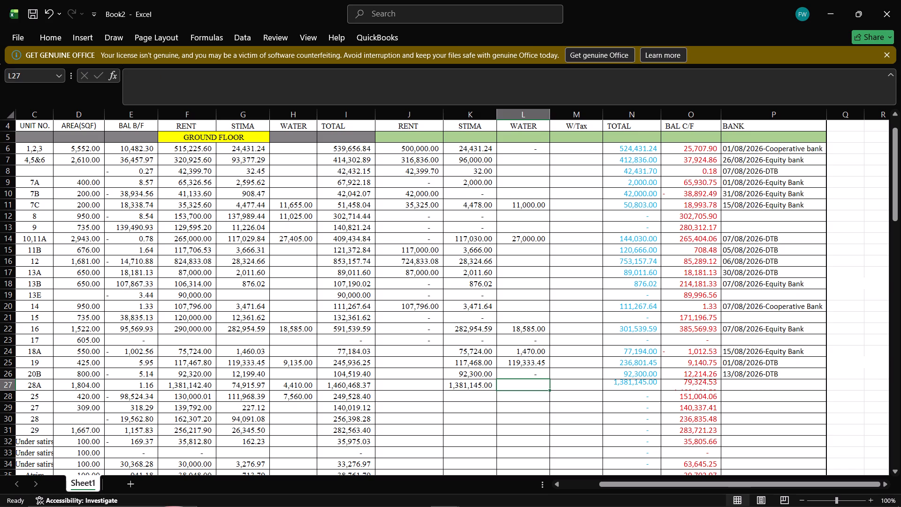
{"action": "type", "text": "74"}
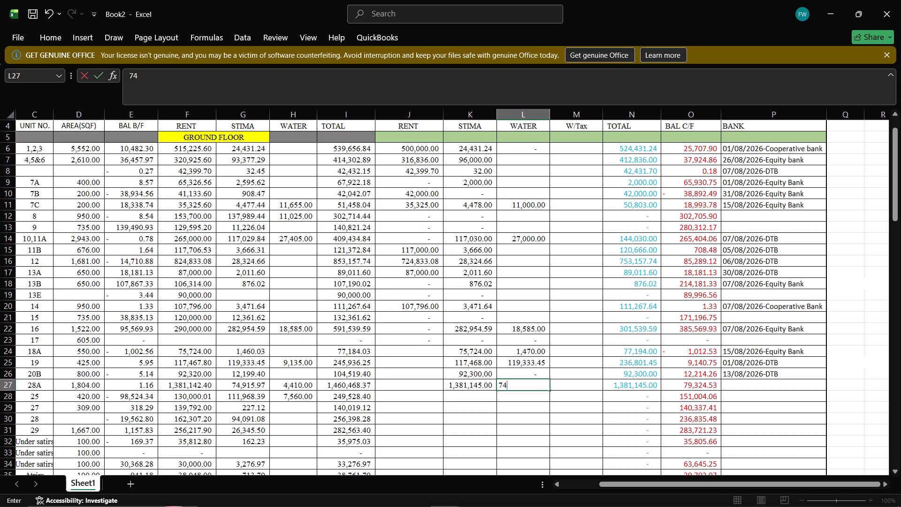
{"action": "key", "text": "9"}
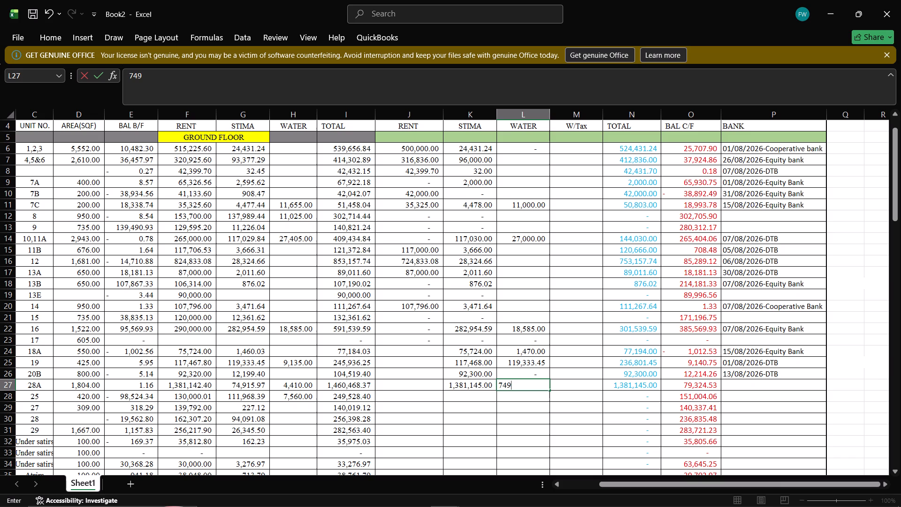
{"action": "key", "text": "3"}
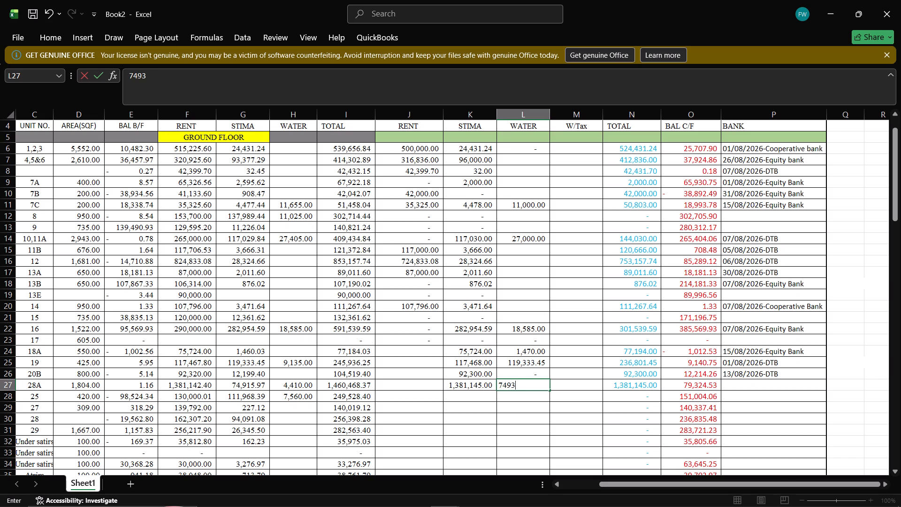
{"action": "key", "text": "0"}
Enter unit 28A's payment date and bank in P27 as "15/08/2026-Cooperative Bank".
{"action": "left_click", "coordinate": [731, 384]}
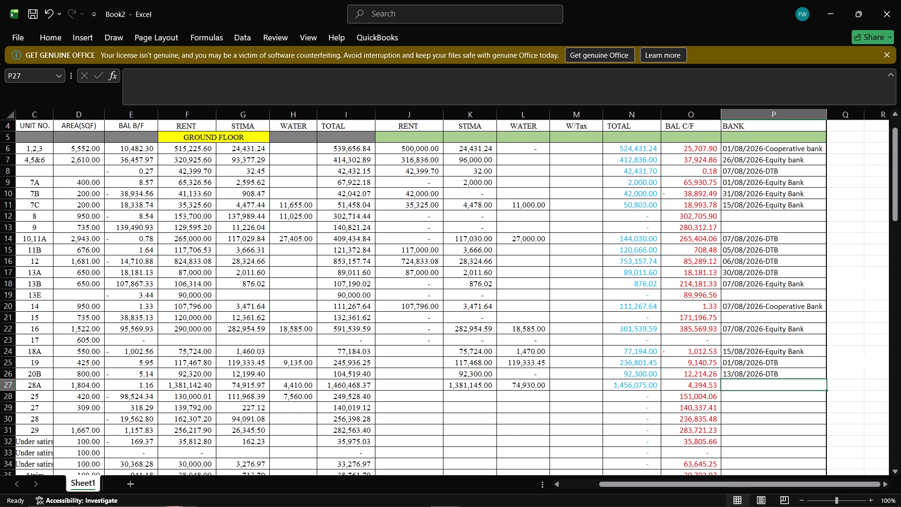
{"action": "key", "text": "1"}
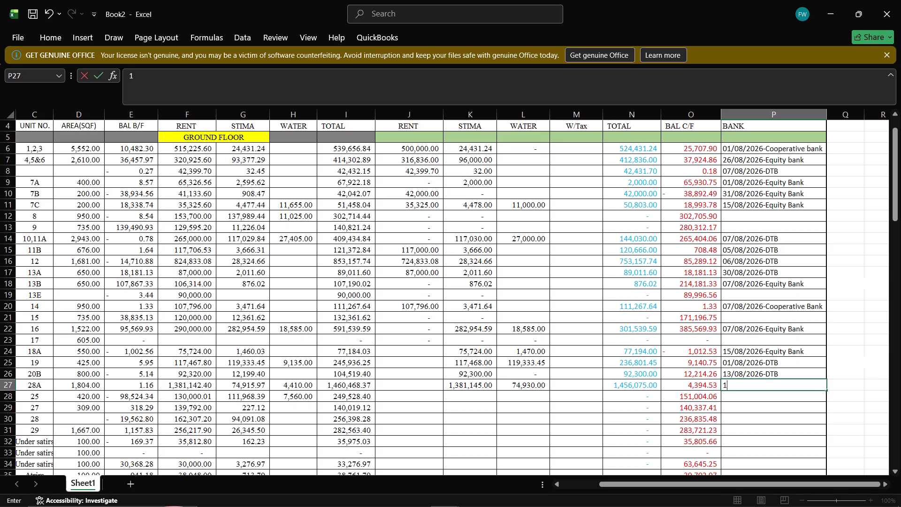
{"action": "key", "text": "5"}
{"action": "key", "text": "slash"}
{"action": "type", "text": "08"}
{"action": "key", "text": "slash"}
{"action": "key", "text": "2"}
{"action": "key", "text": "0"}
{"action": "type", "text": "26"}
{"action": "key", "text": "minus"}
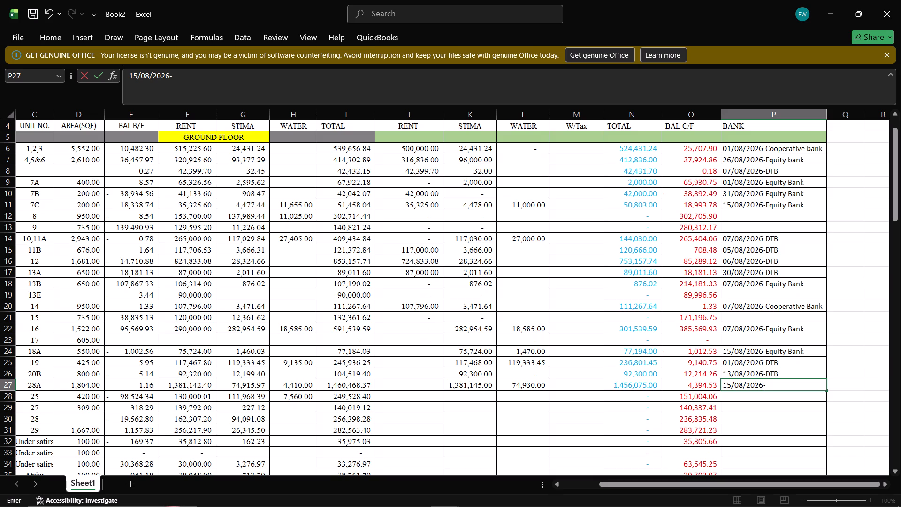
{"action": "key", "text": "c"}
{"action": "key", "text": "o"}
{"action": "type", "text": "op"}
{"action": "key", "text": "e"}
{"action": "key", "text": "r"}
{"action": "key", "text": "a"}
{"action": "key", "text": "i"}
{"action": "key", "text": "BackSpace"}
{"action": "type", "text": "tion"}
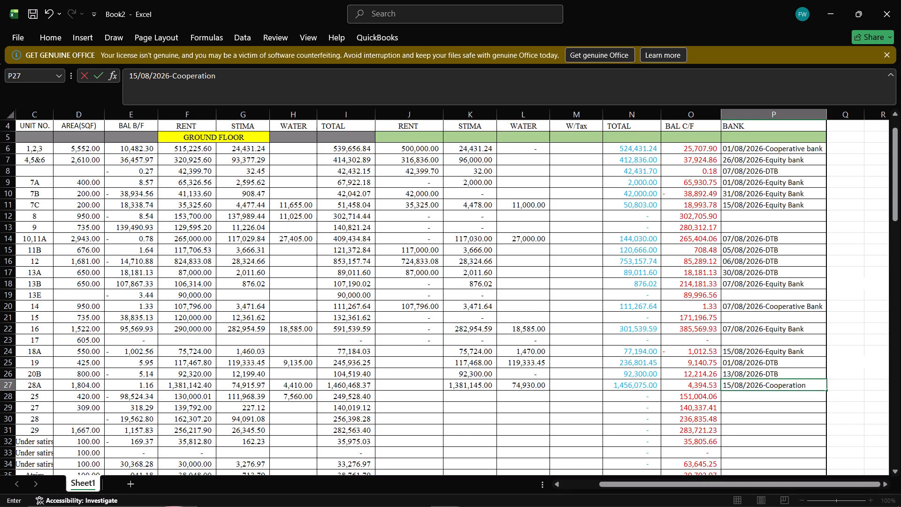
{"action": "key", "text": "BackSpace"}
{"action": "key", "text": "BackSpace"}
{"action": "key", "text": "BackSpace"}
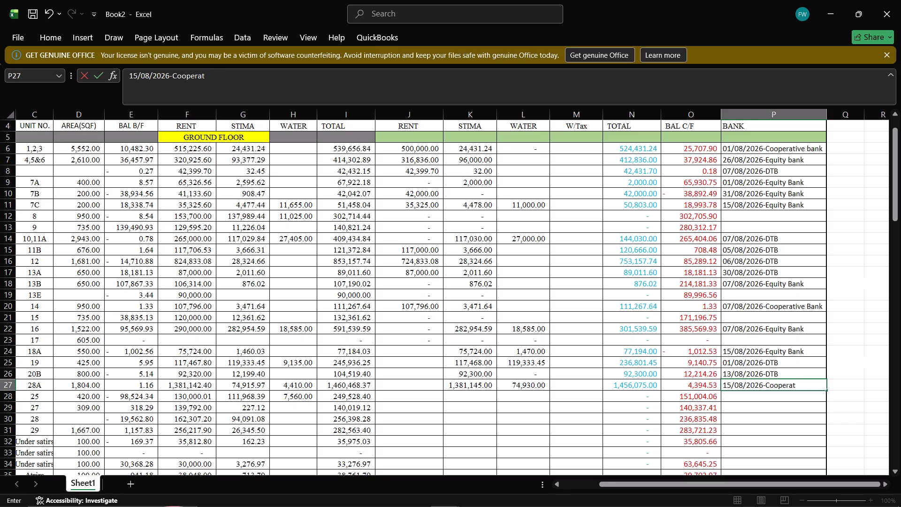
{"action": "type", "text": "ive"}
{"action": "key", "text": "space"}
{"action": "key", "text": "b"}
{"action": "key", "text": "a"}
{"action": "type", "text": "nk"}
Enter unit 25's collections as 130000.01 in K28 under stima and 11968.40 in L28 under water.
{"action": "left_click", "coordinate": [527, 399]}
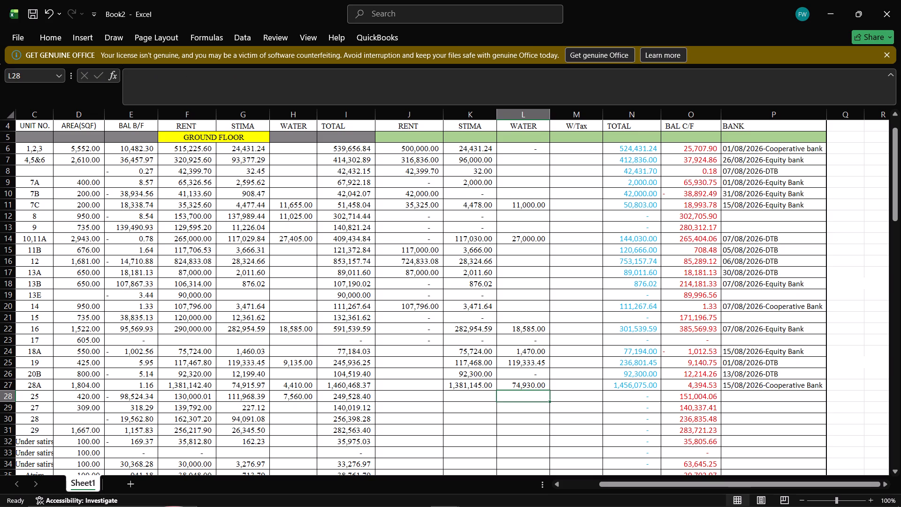
{"action": "left_click", "coordinate": [463, 396]}
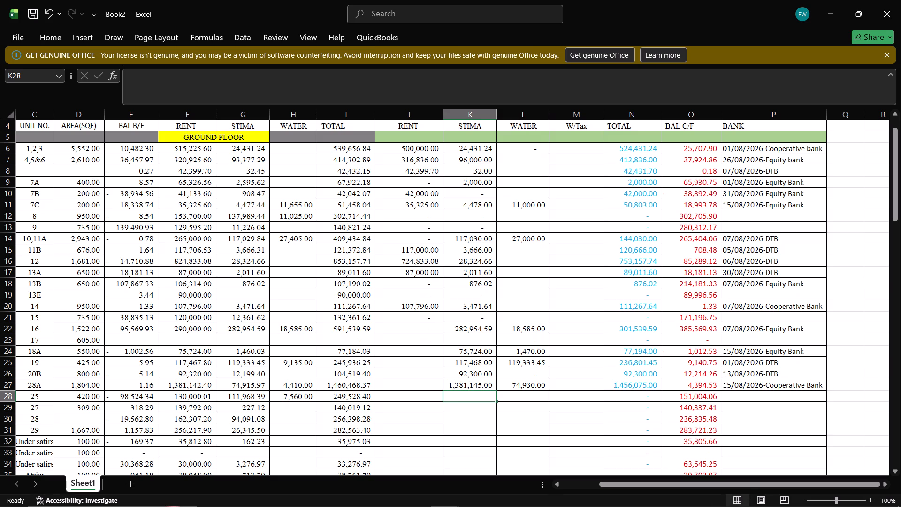
{"action": "key", "text": "1"}
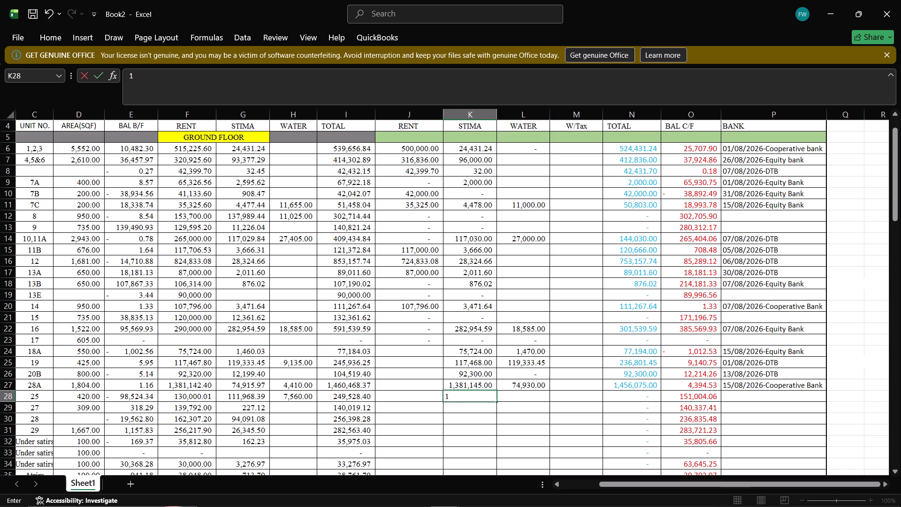
{"action": "key", "text": "3"}
{"action": "type", "text": "0000"}
{"action": "key", "text": "period"}
{"action": "key", "text": "0"}
{"action": "key", "text": "1"}
{"action": "key", "text": "Right"}
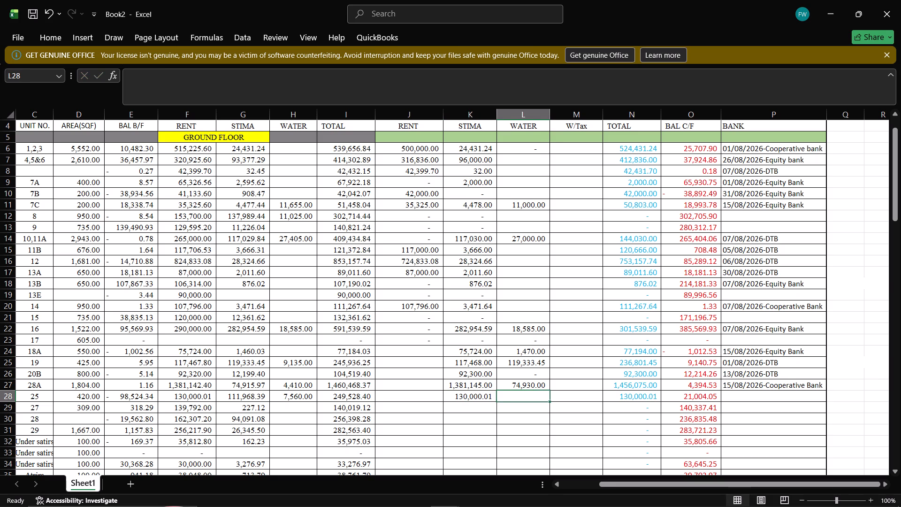
{"action": "type", "text": "11"}
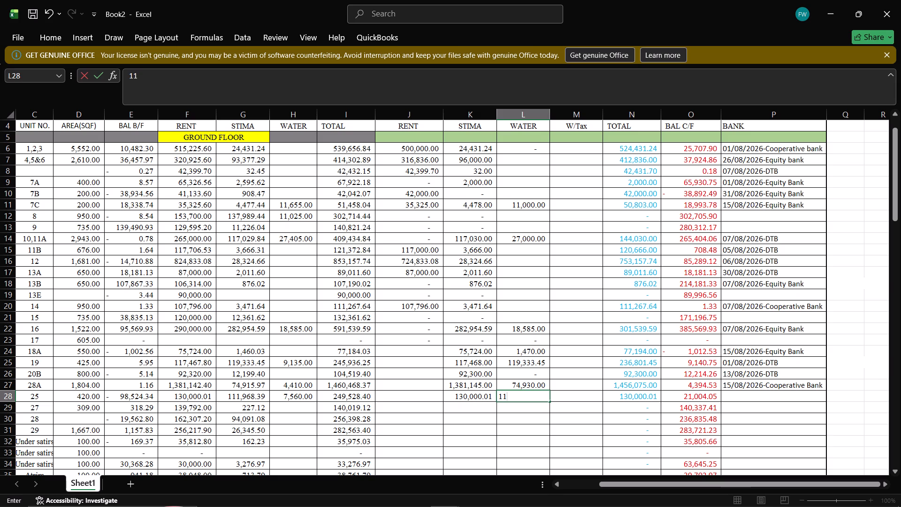
{"action": "key", "text": "9"}
{"action": "key", "text": "6"}
{"action": "key", "text": "8"}
{"action": "key", "text": "period"}
{"action": "key", "text": "4"}
{"action": "key", "text": "0"}
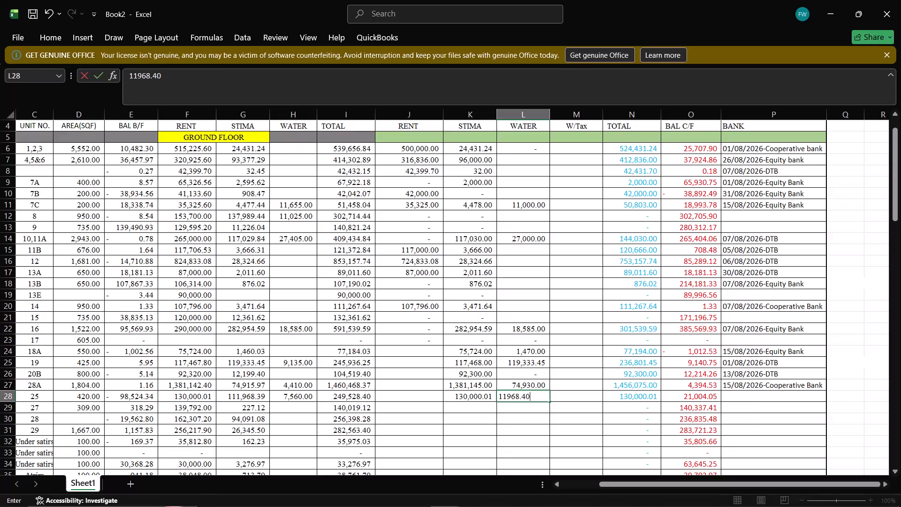
Enter unit 25's payment date and bank in P28 as "01/08/2026-DTB".
{"action": "left_click", "coordinate": [740, 395]}
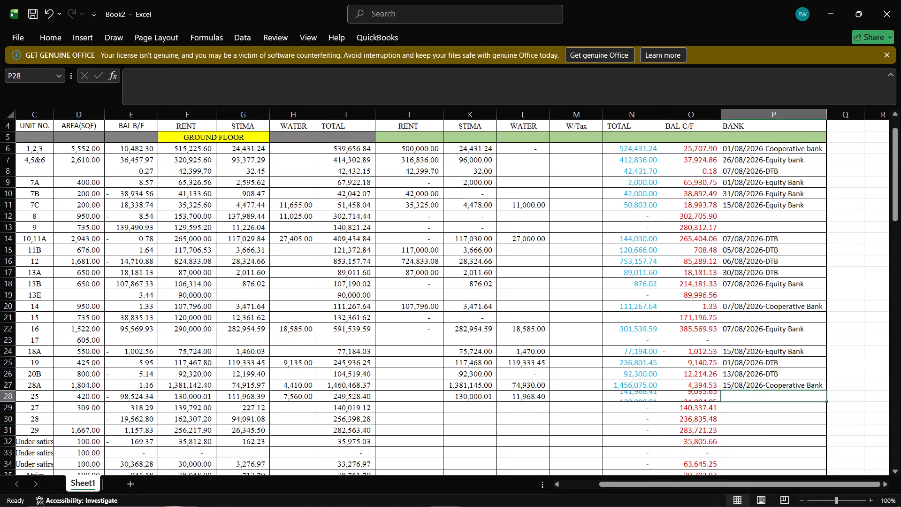
{"action": "type", "text": "01"}
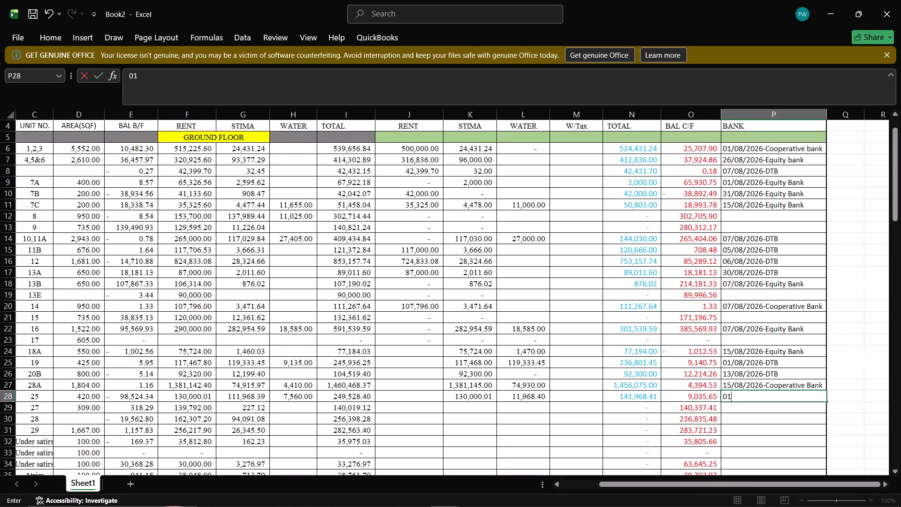
{"action": "key", "text": "slash"}
{"action": "type", "text": "08"}
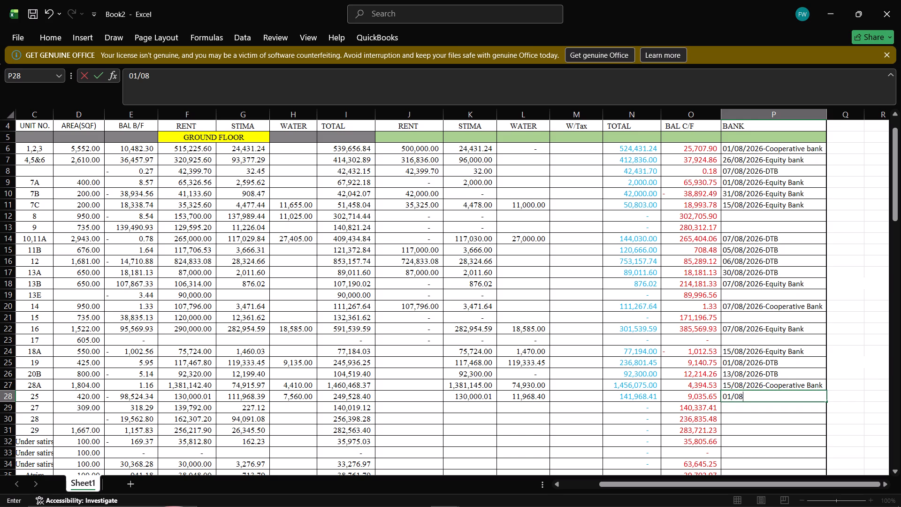
{"action": "key", "text": "slash"}
{"action": "key", "text": "2"}
{"action": "key", "text": "0"}
{"action": "type", "text": "26"}
{"action": "key", "text": "minus"}
{"action": "type", "text": "DT"}
{"action": "key", "text": "b"}
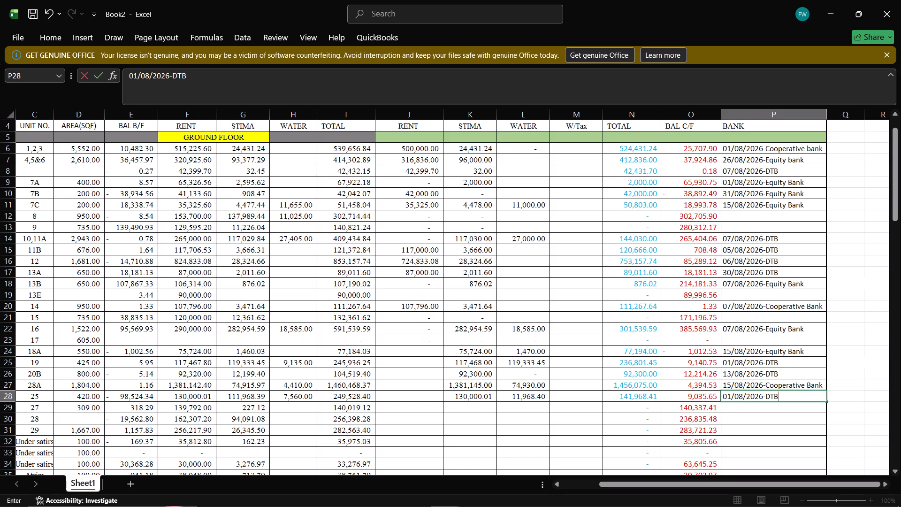
Enter unit 27's collections as 139792 in K29 under stima and 227.2 in L29 under water.
{"action": "left_click", "coordinate": [476, 413]}
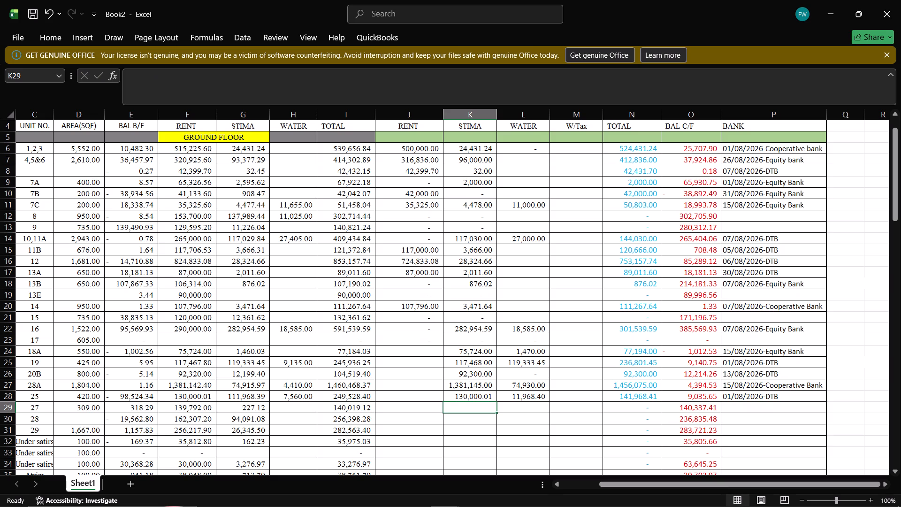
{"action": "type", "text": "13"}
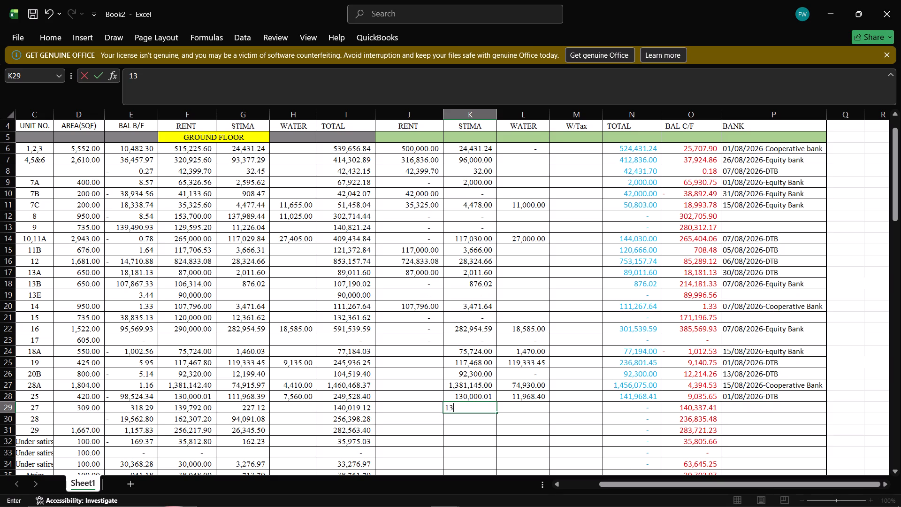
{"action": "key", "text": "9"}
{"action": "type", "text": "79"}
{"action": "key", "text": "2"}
{"action": "left_click", "coordinate": [518, 412]}
{"action": "type", "text": "22"}
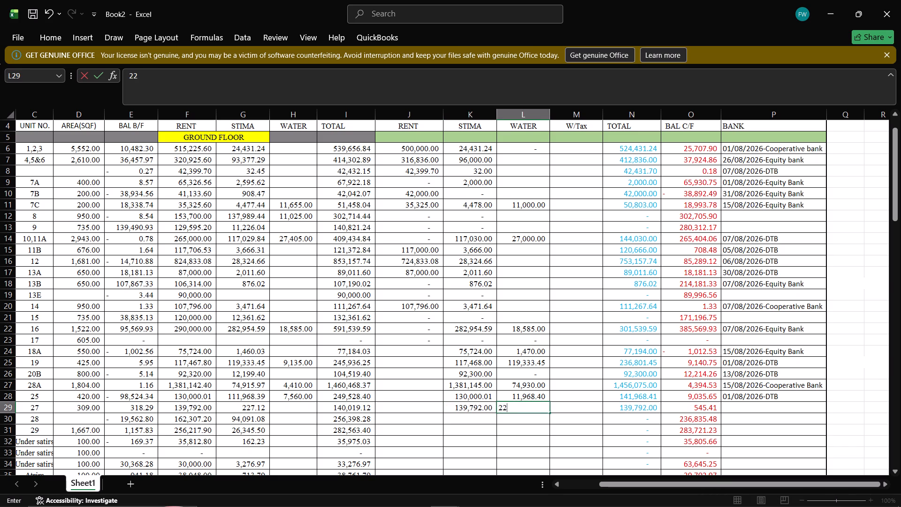
{"action": "key", "text": "7"}
{"action": "key", "text": "period"}
{"action": "key", "text": "2"}
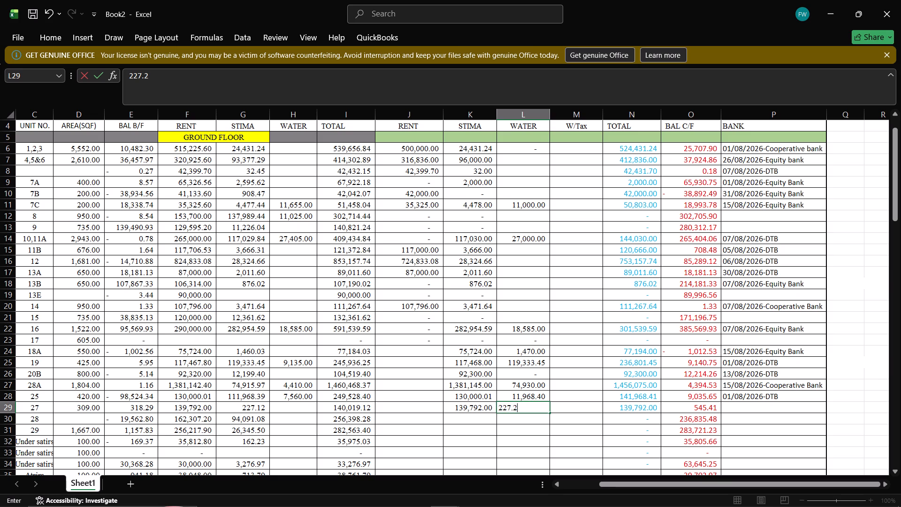
Enter unit 27's payment date and bank in P29 as "07/08/2026-Equity Bank".
{"action": "left_click", "coordinate": [741, 411]}
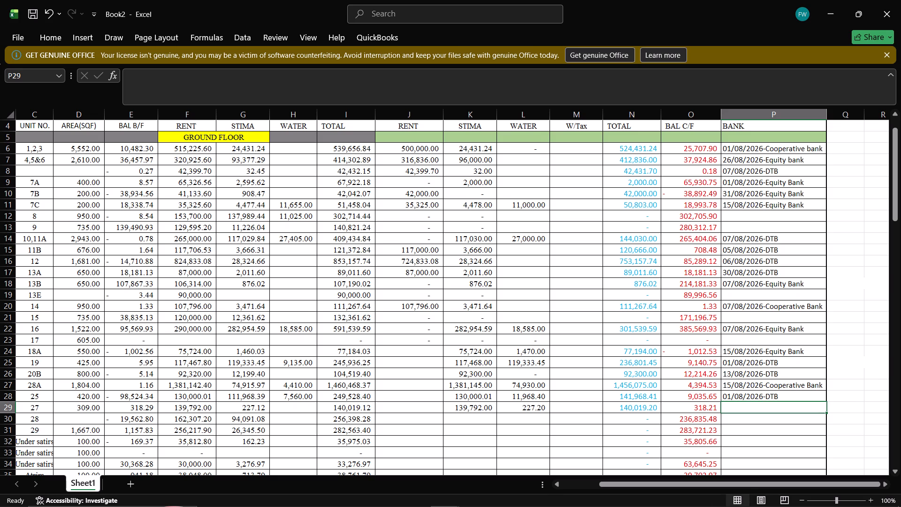
{"action": "type", "text": "07"}
{"action": "type", "text": "/08"}
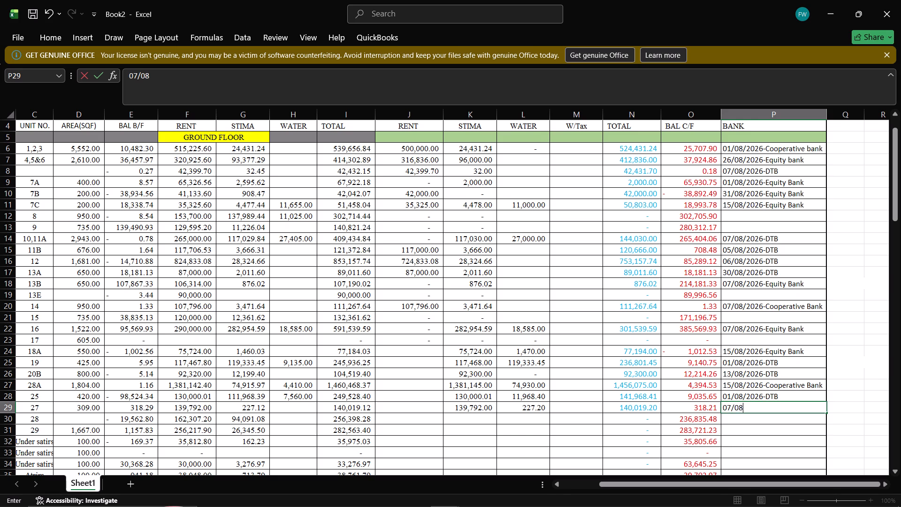
{"action": "key", "text": "slash"}
{"action": "key", "text": "2"}
{"action": "key", "text": "0"}
{"action": "key", "text": "2"}
{"action": "key", "text": "6"}
{"action": "key", "text": "minus"}
{"action": "key", "text": "e"}
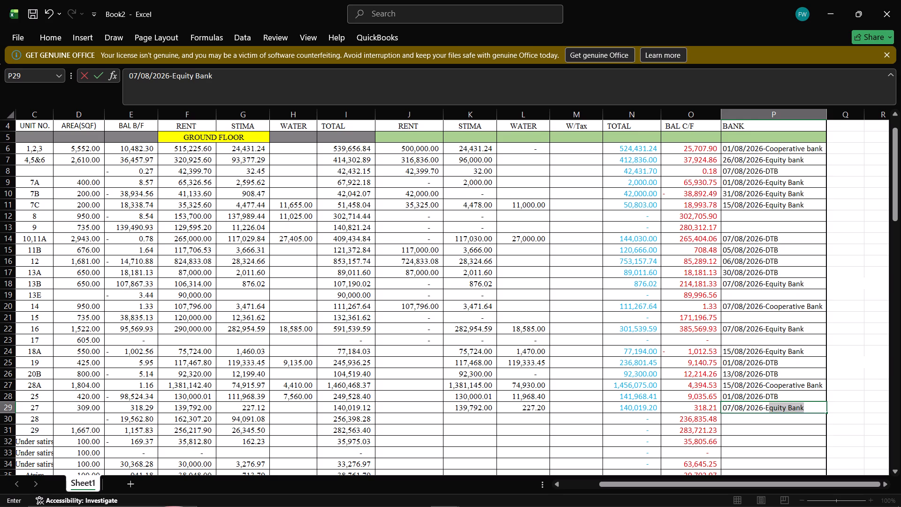
{"action": "key", "text": "q"}
{"action": "type", "text": "uity"}
{"action": "key", "text": "space"}
{"action": "key", "text": "b"}
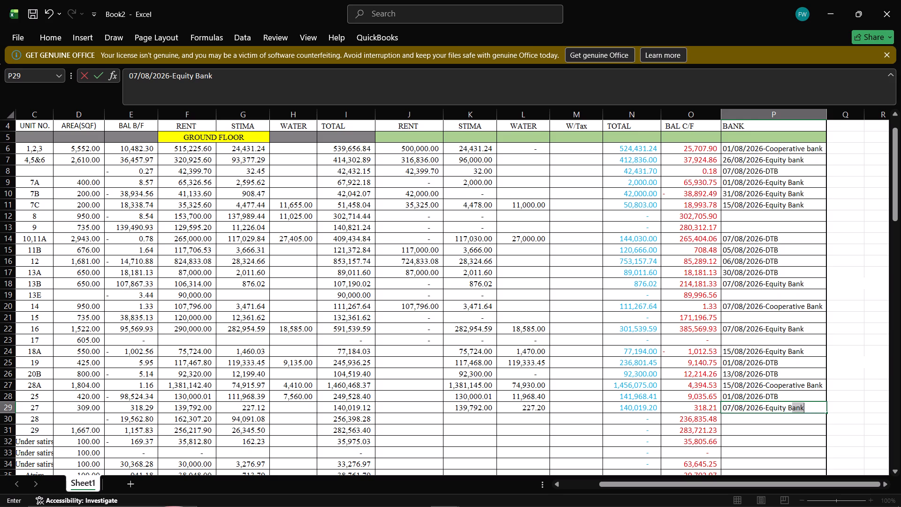
{"action": "key", "text": "a"}
{"action": "type", "text": "nk"}
Check the tenant names and the remaining ground-floor rows down to the sub total.
{"action": "scroll", "coordinate": [376, 292], "scroll_direction": "right", "scroll_amount": 1}
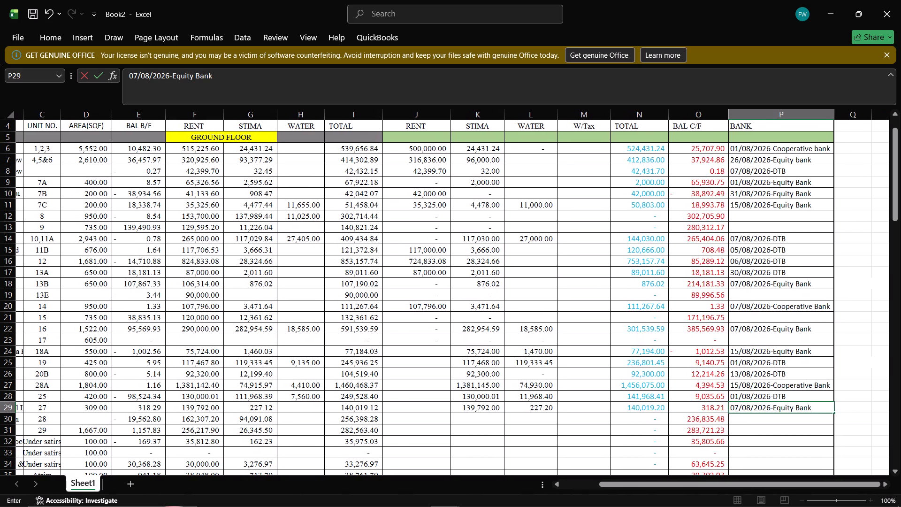
{"action": "scroll", "coordinate": [376, 292], "scroll_direction": "right", "scroll_amount": 5}
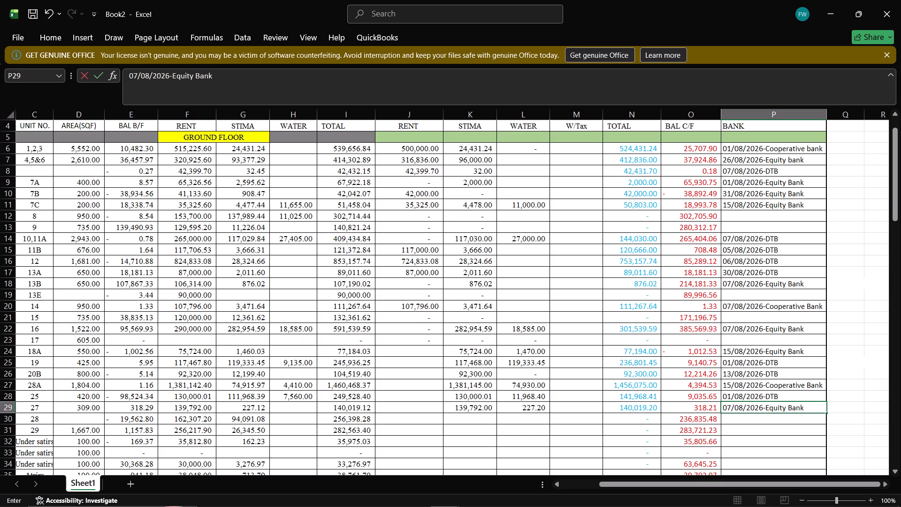
{"action": "scroll", "coordinate": [376, 292], "scroll_direction": "right", "scroll_amount": 1}
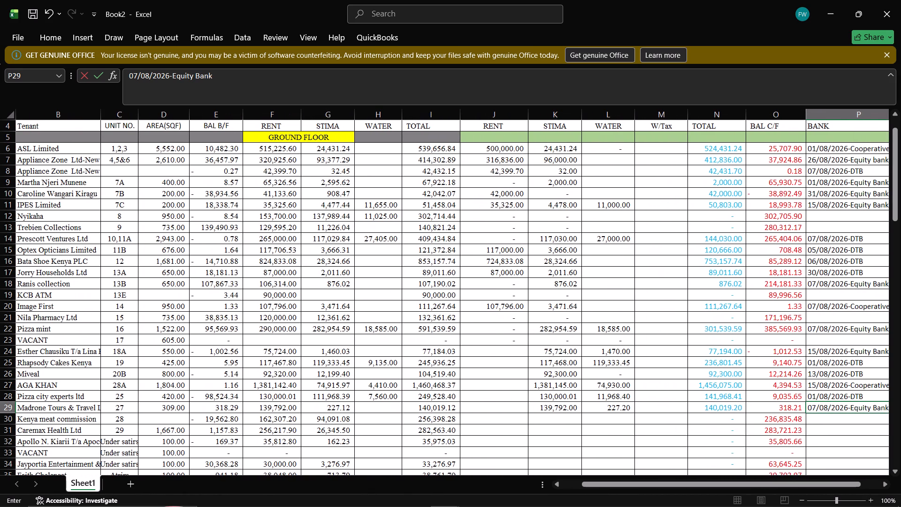
{"action": "scroll", "coordinate": [372, 281], "scroll_direction": "down", "scroll_amount": 3}
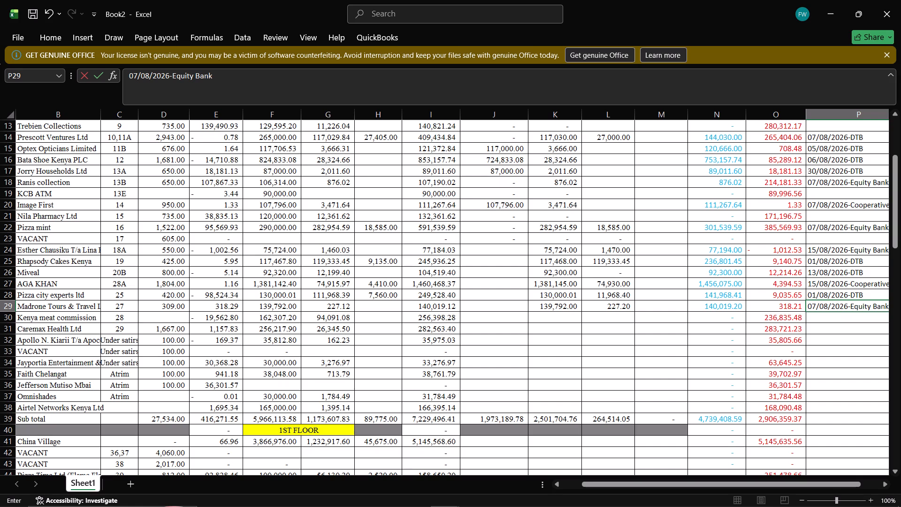
Correct unit 18A's collections to 75724 rent in J24 and 1470 stima in K24, leaving water in L24 blank.
{"action": "scroll", "coordinate": [533, 280], "scroll_direction": "up", "scroll_amount": 2}
{"action": "scroll", "coordinate": [533, 280], "scroll_direction": "down", "scroll_amount": 3}
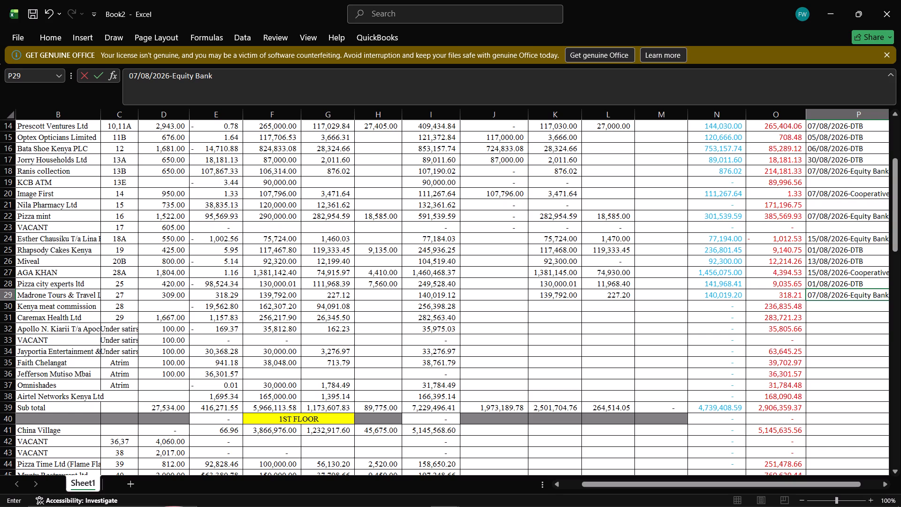
{"action": "left_click", "coordinate": [508, 243]}
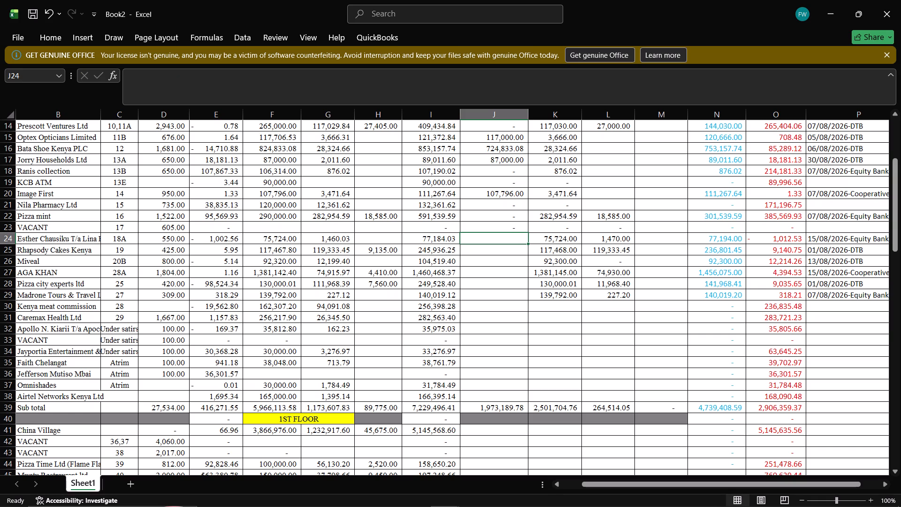
{"action": "key", "text": "7"}
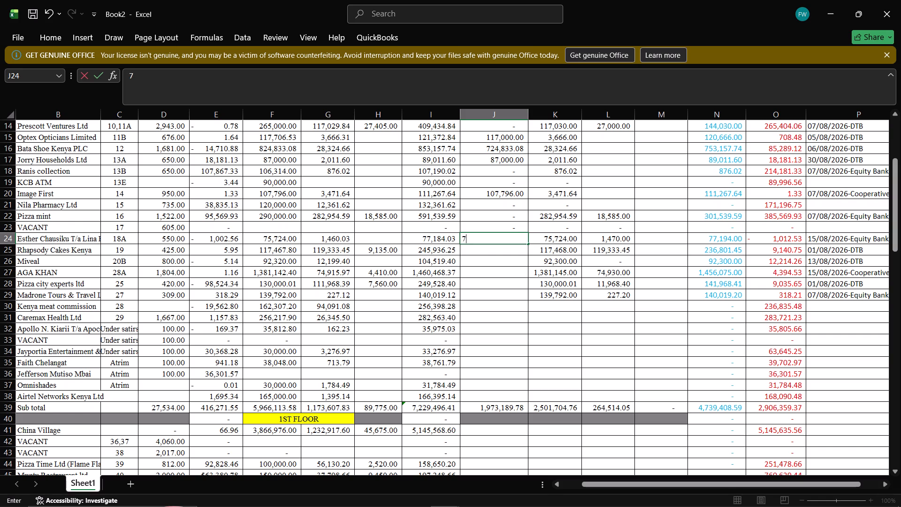
{"action": "key", "text": "5"}
{"action": "key", "text": "7"}
{"action": "key", "text": "2"}
{"action": "key", "text": "4"}
{"action": "key", "text": "Right"}
{"action": "type", "text": "1470"}
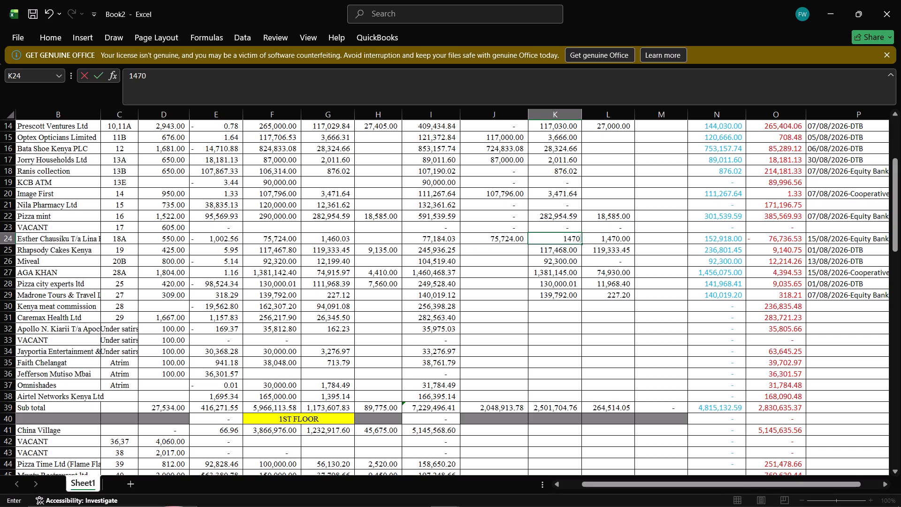
{"action": "left_click", "coordinate": [602, 242]}
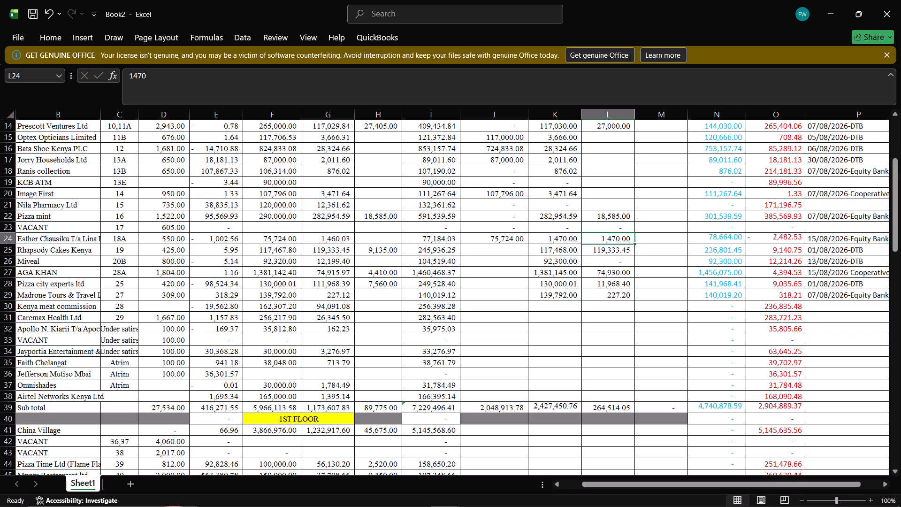
{"action": "key", "text": "BackSpace"}
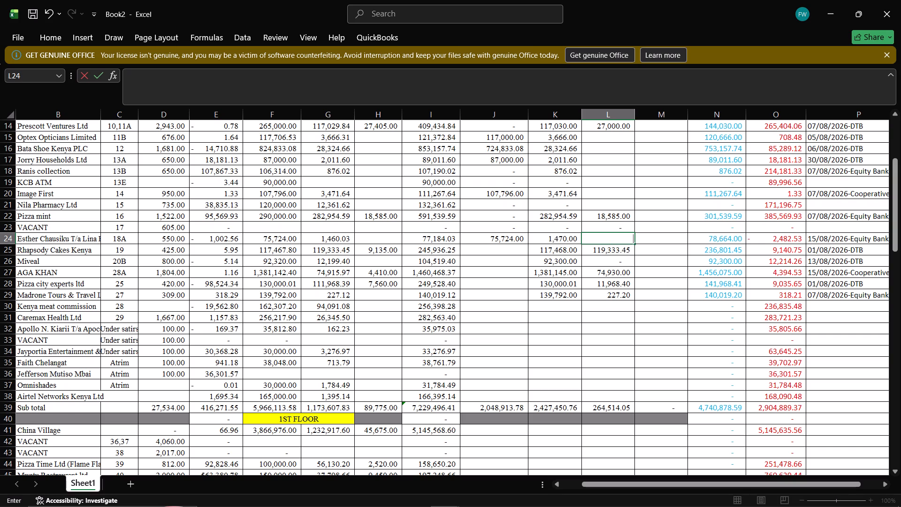
Correct unit 19's collections to 117468 rent in J25 and 119333.45 stima in K25, leaving water in L25 blank.
{"action": "left_click", "coordinate": [498, 248]}
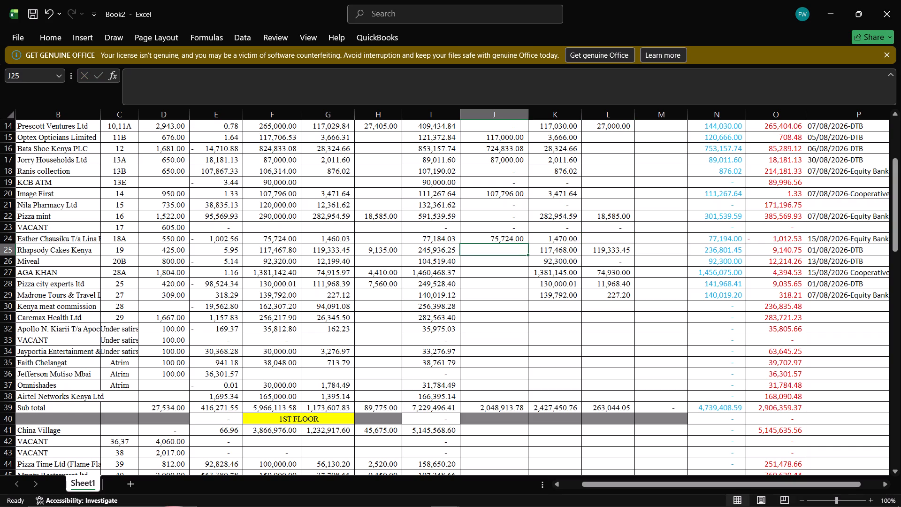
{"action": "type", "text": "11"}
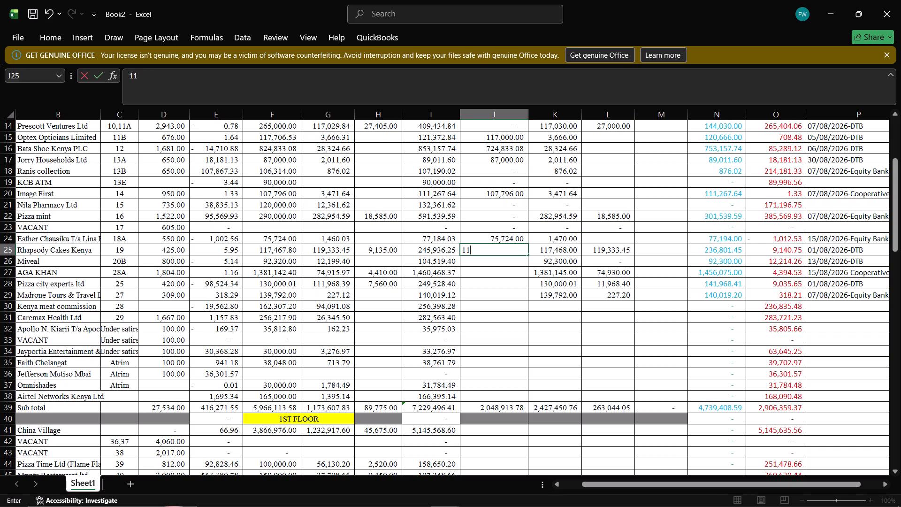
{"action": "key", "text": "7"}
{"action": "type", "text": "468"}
{"action": "left_click", "coordinate": [557, 248]}
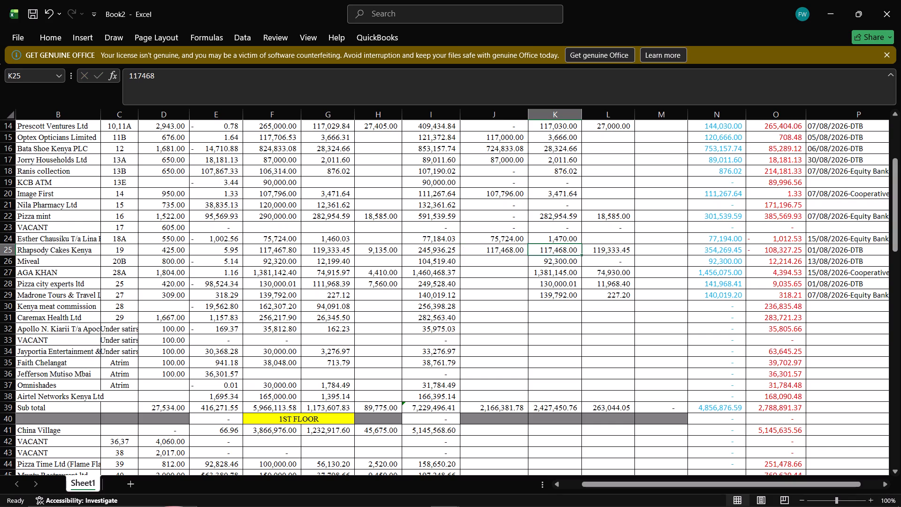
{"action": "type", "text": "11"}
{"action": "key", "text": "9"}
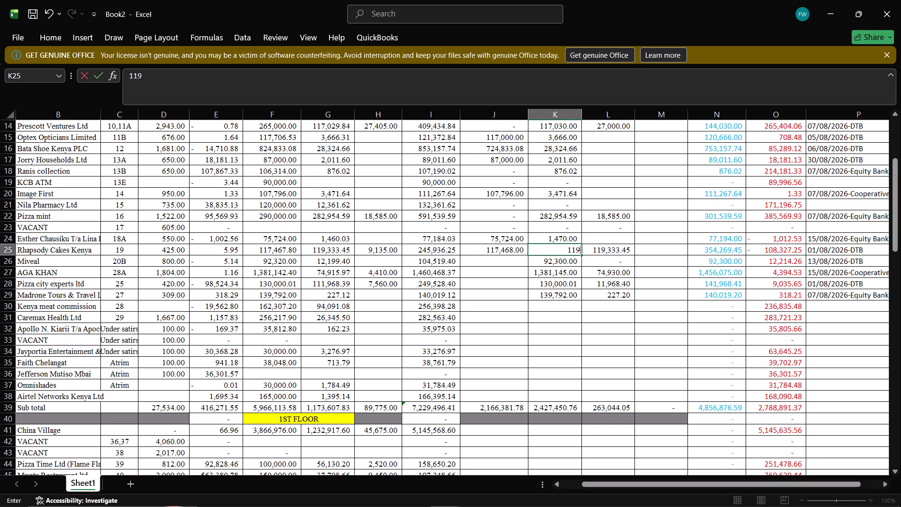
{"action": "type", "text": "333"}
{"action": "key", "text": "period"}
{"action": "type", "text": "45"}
{"action": "left_click", "coordinate": [621, 246]}
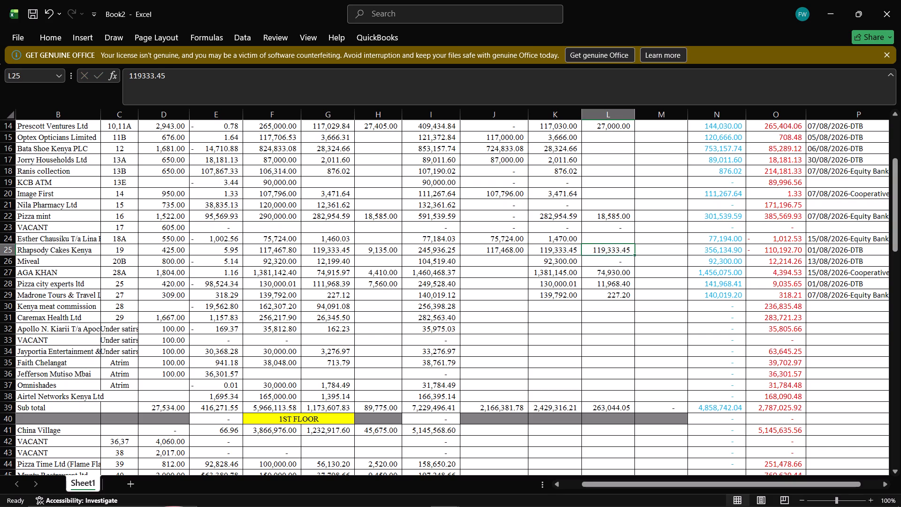
{"action": "key", "text": "BackSpace"}
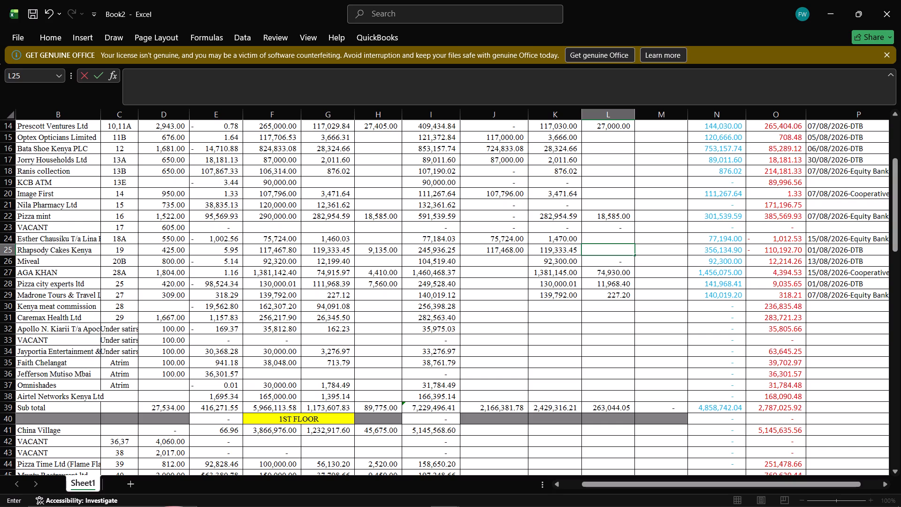
Correct unit 20B's collections to 92300 under rent in J26 and 0 under stima in K26.
{"action": "left_click", "coordinate": [490, 266]}
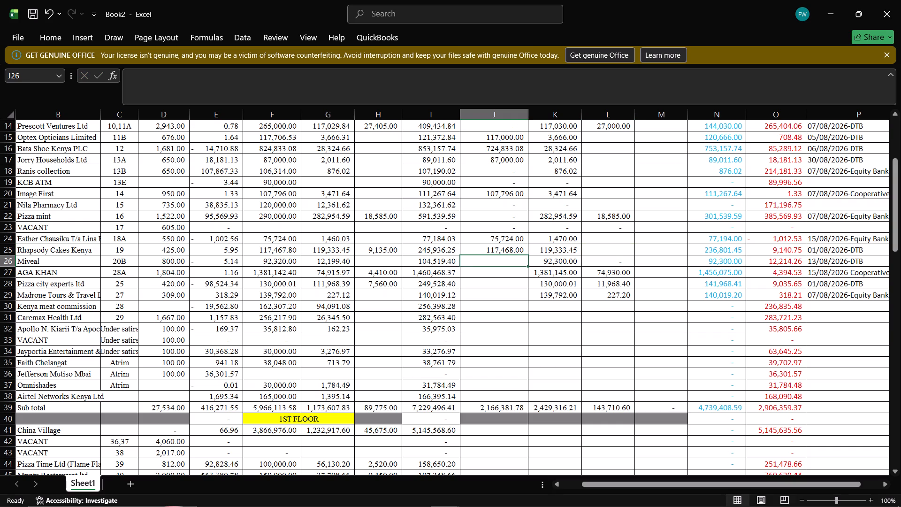
{"action": "key", "text": "9"}
{"action": "type", "text": "23"}
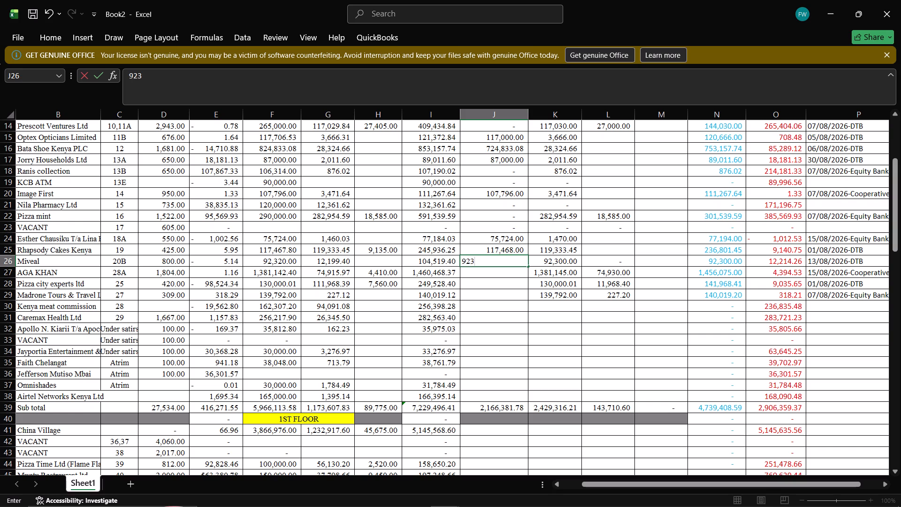
{"action": "type", "text": "00"}
{"action": "key", "text": "Right"}
{"action": "key", "text": "0"}
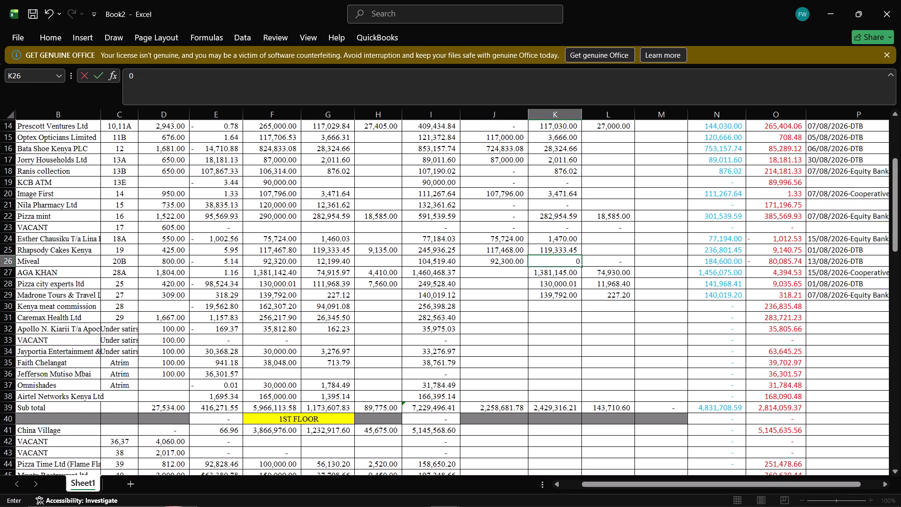
{"action": "key", "text": "Return"}
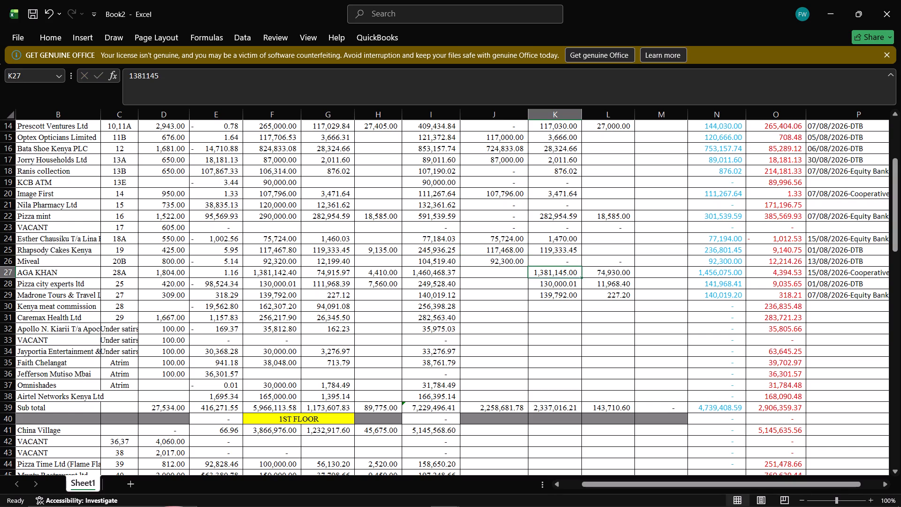
Correct unit 28A's collections to 1381145 under rent in J27 and 74930 under stima in K27.
{"action": "left_click", "coordinate": [481, 273]}
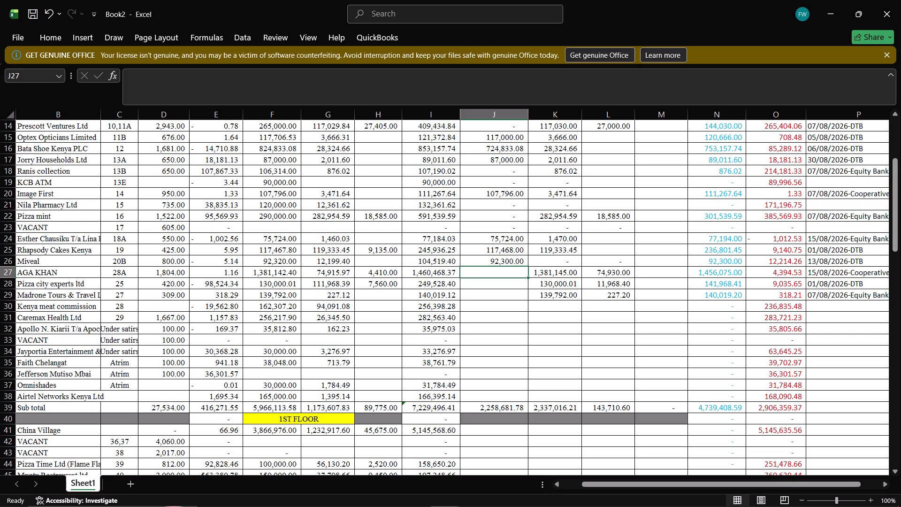
{"action": "key", "text": "1"}
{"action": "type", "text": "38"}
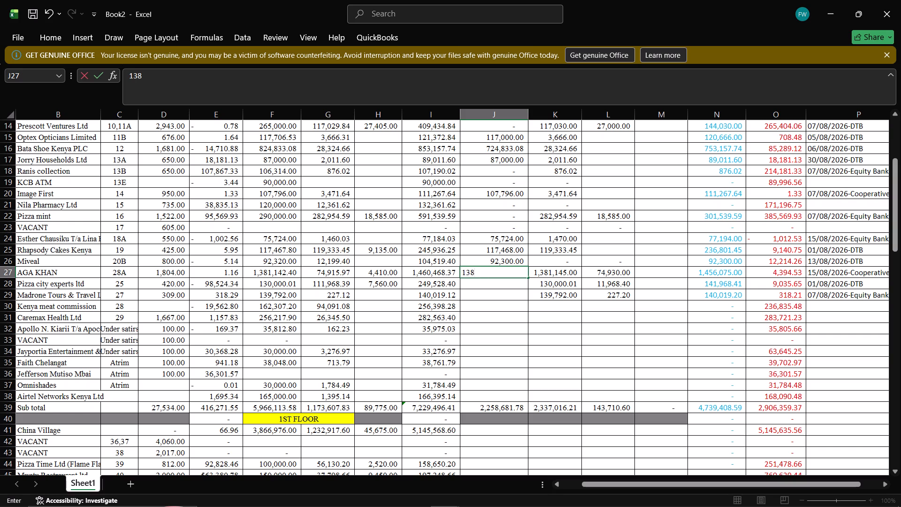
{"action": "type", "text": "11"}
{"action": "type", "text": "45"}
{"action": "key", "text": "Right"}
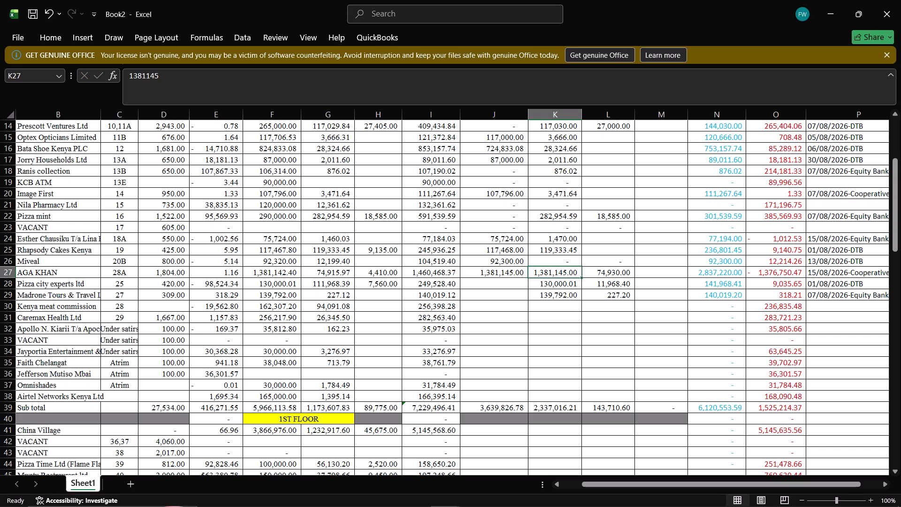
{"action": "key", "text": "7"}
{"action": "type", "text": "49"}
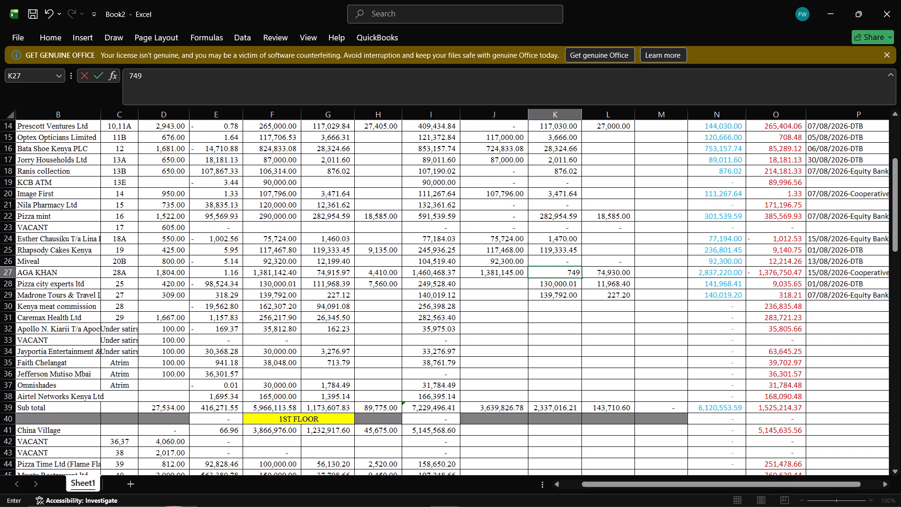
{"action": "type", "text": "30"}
Correct unit 25's collections to 130000.01 rent in J28 and 11968.4 stima in K28, leaving water in L28 blank.
{"action": "left_click", "coordinate": [494, 287]}
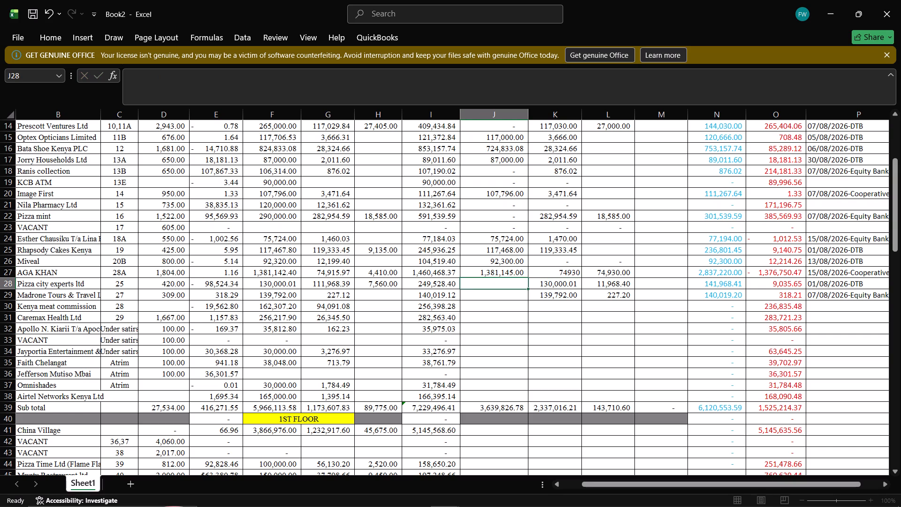
{"action": "type", "text": "1300"}
{"action": "type", "text": "00"}
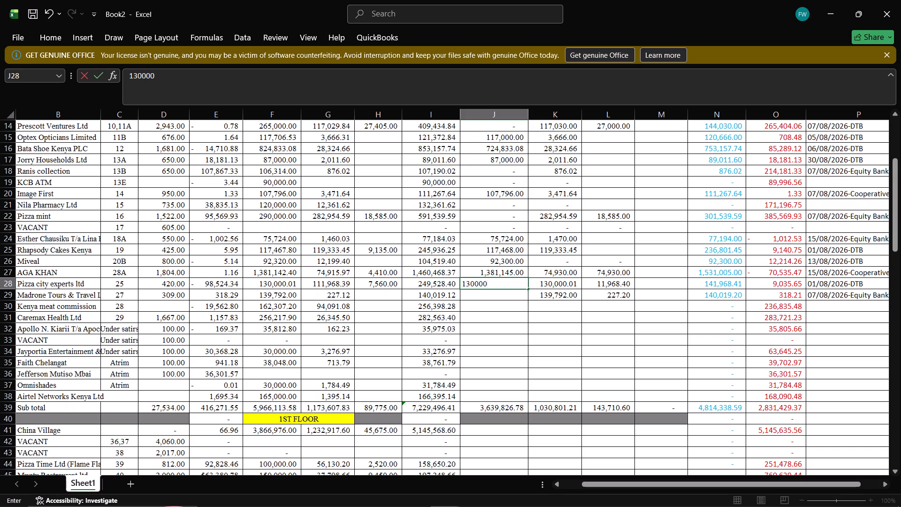
{"action": "type", "text": ".01"}
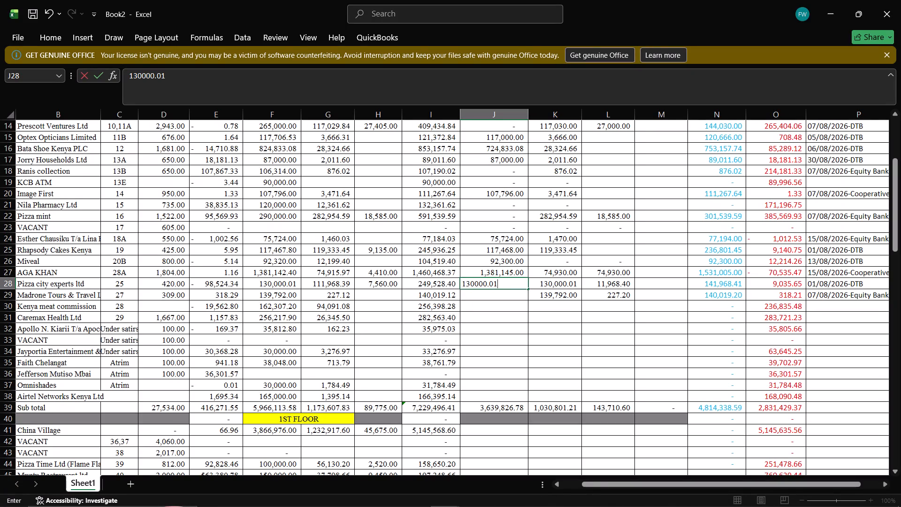
{"action": "left_click", "coordinate": [550, 285]}
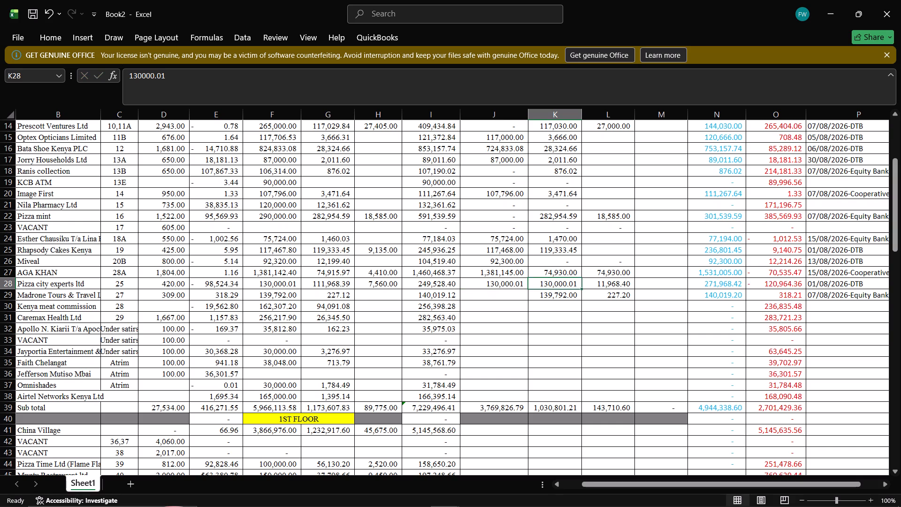
{"action": "key", "text": "1"}
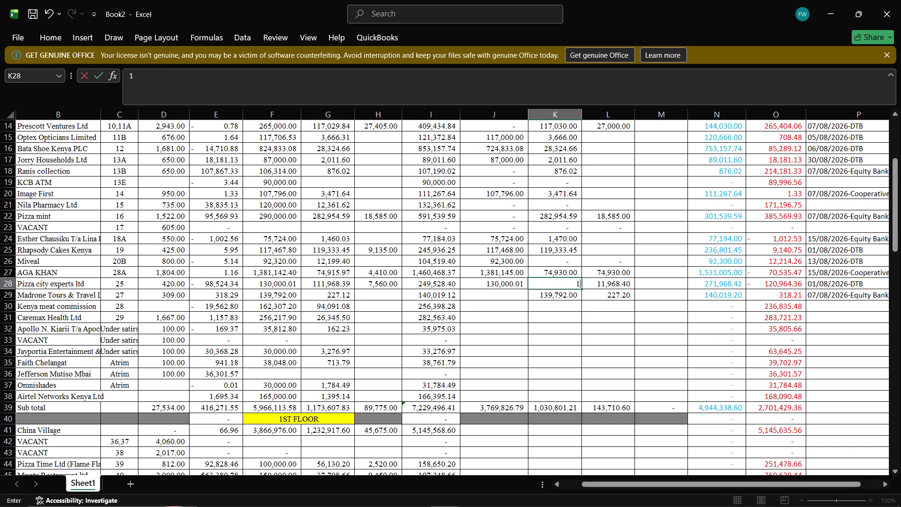
{"action": "key", "text": "1"}
{"action": "key", "text": "9"}
{"action": "type", "text": "68"}
{"action": "key", "text": "period"}
{"action": "key", "text": "4"}
{"action": "key", "text": "Right"}
{"action": "key", "text": "BackSpace"}
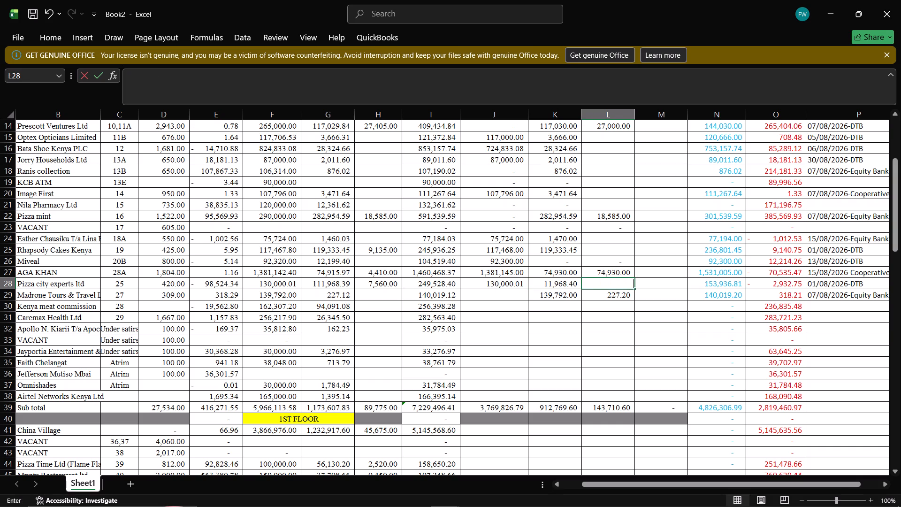
Clear unit 28A's water collection in L27.
{"action": "left_click", "coordinate": [622, 271]}
{"action": "key", "text": "BackSpace"}
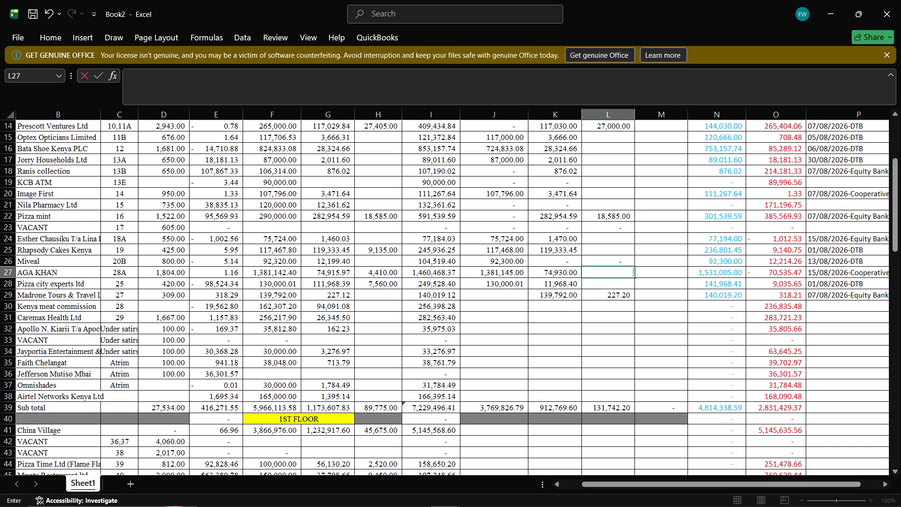
Correct unit 27's collections to 139792 rent in J29 and 227 stima in K29, leaving water in L29 blank.
{"action": "scroll", "coordinate": [600, 277], "scroll_direction": "down", "scroll_amount": 2}
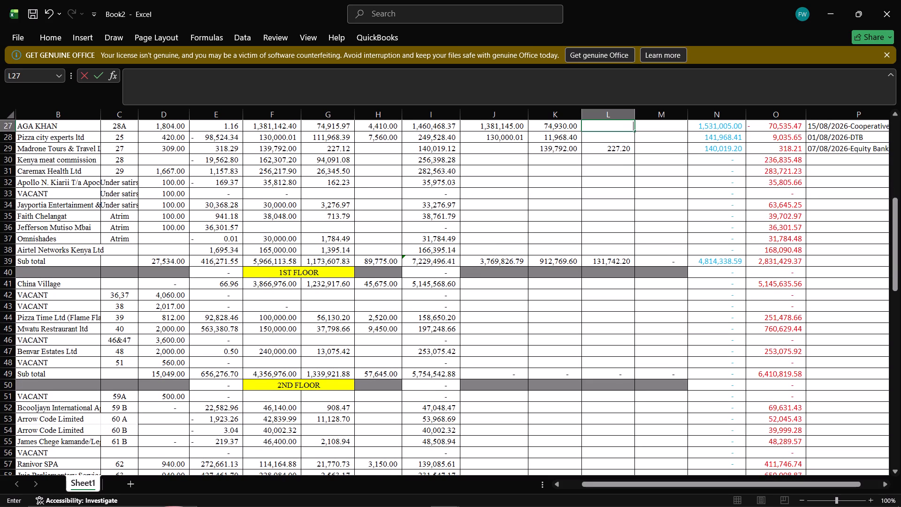
{"action": "left_click", "coordinate": [486, 147]}
{"action": "key", "text": "1"}
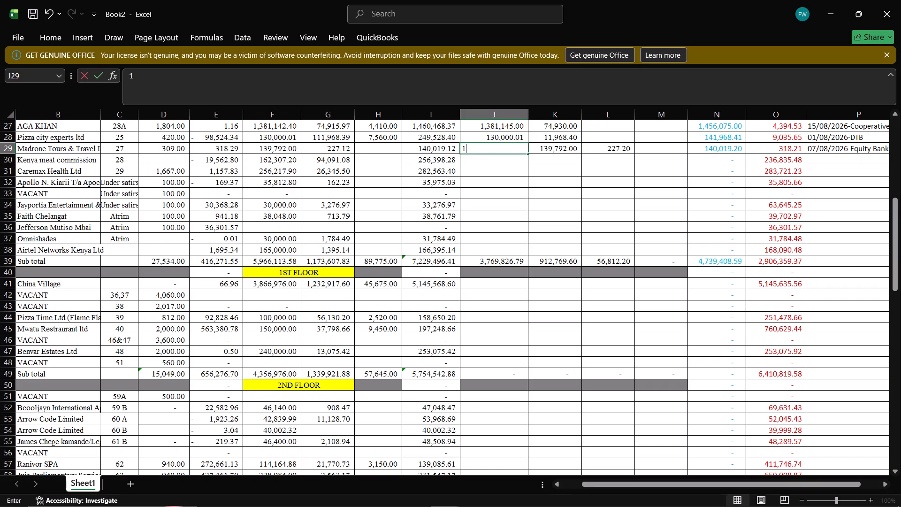
{"action": "key", "text": "3"}
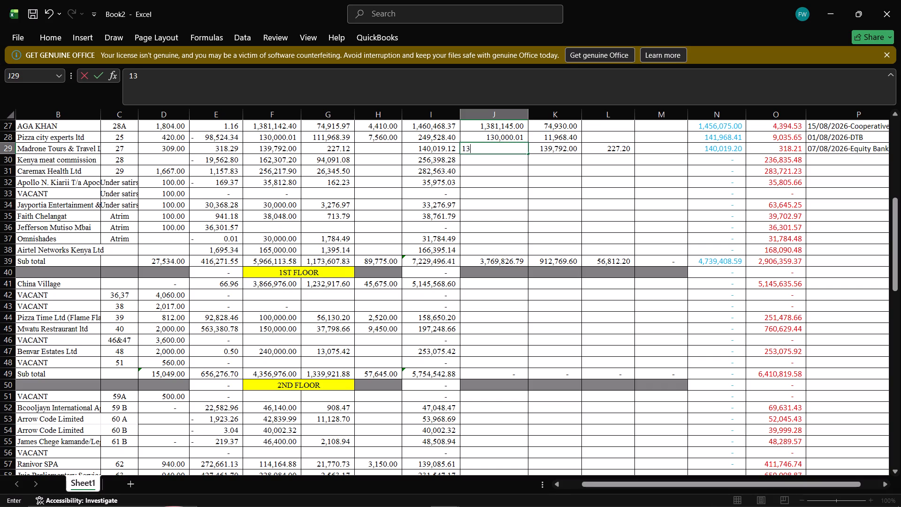
{"action": "key", "text": "9"}
{"action": "key", "text": "7"}
{"action": "key", "text": "9"}
{"action": "key", "text": "2"}
{"action": "key", "text": "Right"}
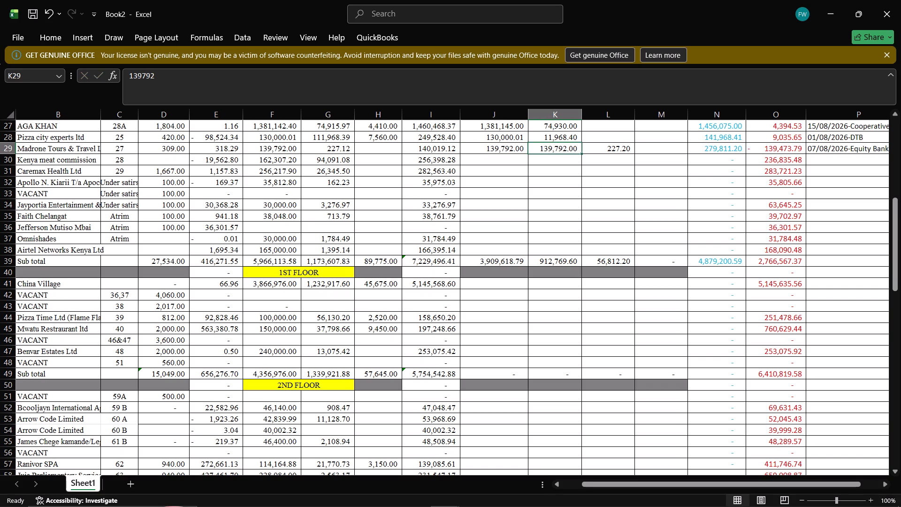
{"action": "type", "text": "227"}
{"action": "key", "text": "Right"}
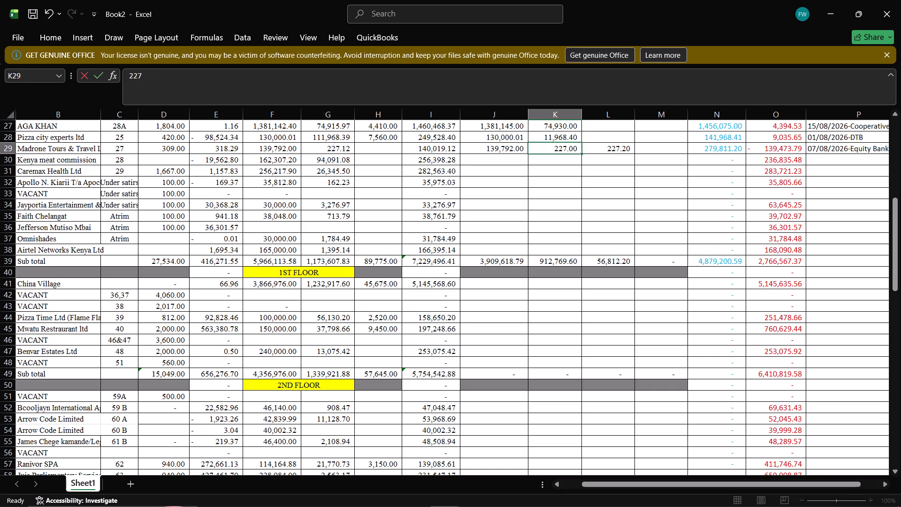
{"action": "key", "text": "BackSpace"}
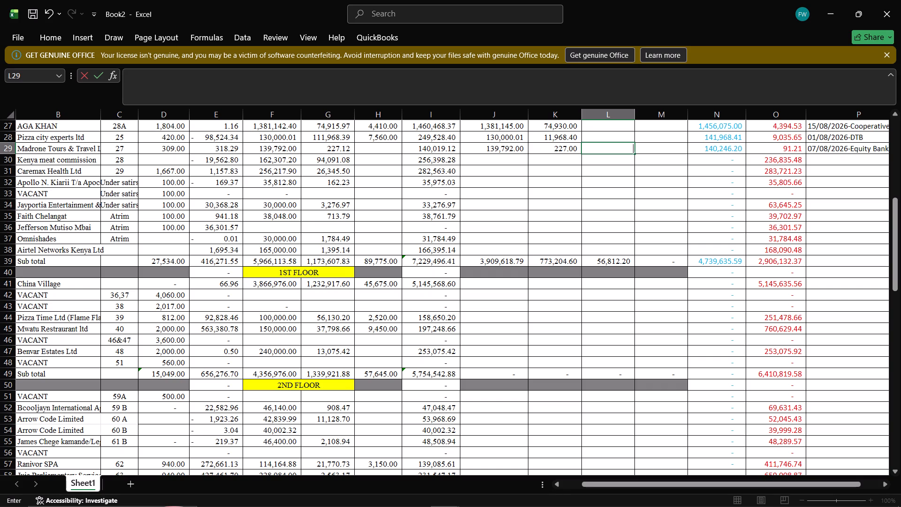
{"action": "left_click_drag", "start_coordinate": [486, 147], "coordinate": [482, 169]}
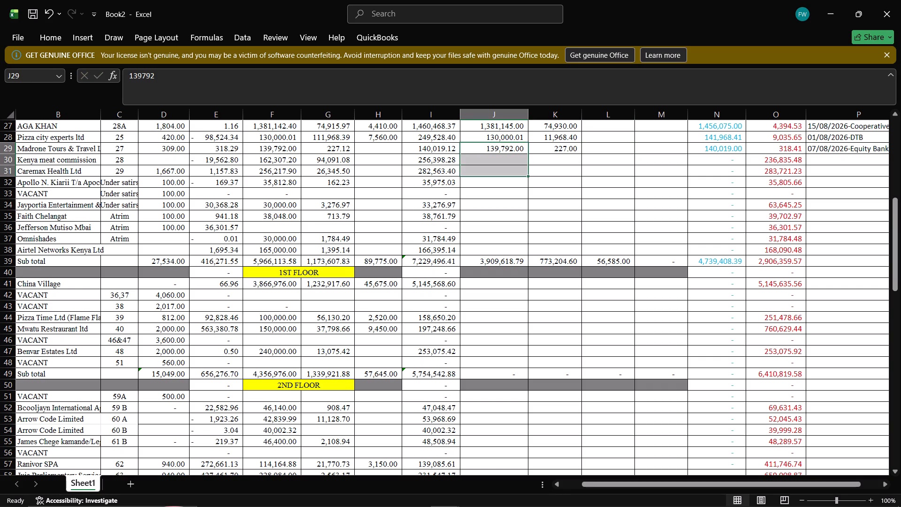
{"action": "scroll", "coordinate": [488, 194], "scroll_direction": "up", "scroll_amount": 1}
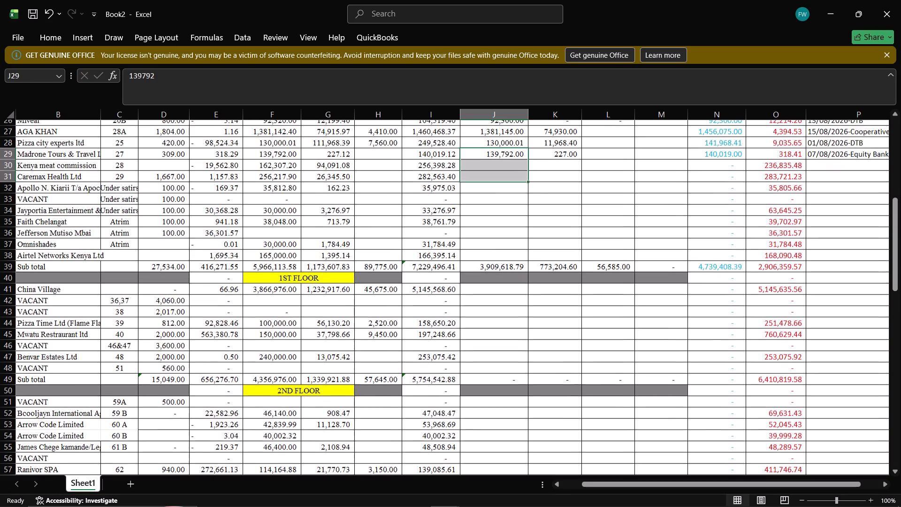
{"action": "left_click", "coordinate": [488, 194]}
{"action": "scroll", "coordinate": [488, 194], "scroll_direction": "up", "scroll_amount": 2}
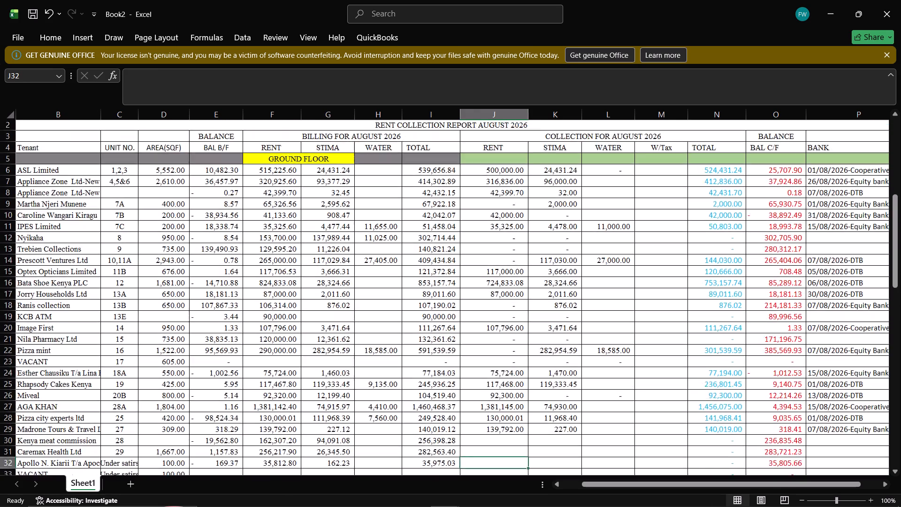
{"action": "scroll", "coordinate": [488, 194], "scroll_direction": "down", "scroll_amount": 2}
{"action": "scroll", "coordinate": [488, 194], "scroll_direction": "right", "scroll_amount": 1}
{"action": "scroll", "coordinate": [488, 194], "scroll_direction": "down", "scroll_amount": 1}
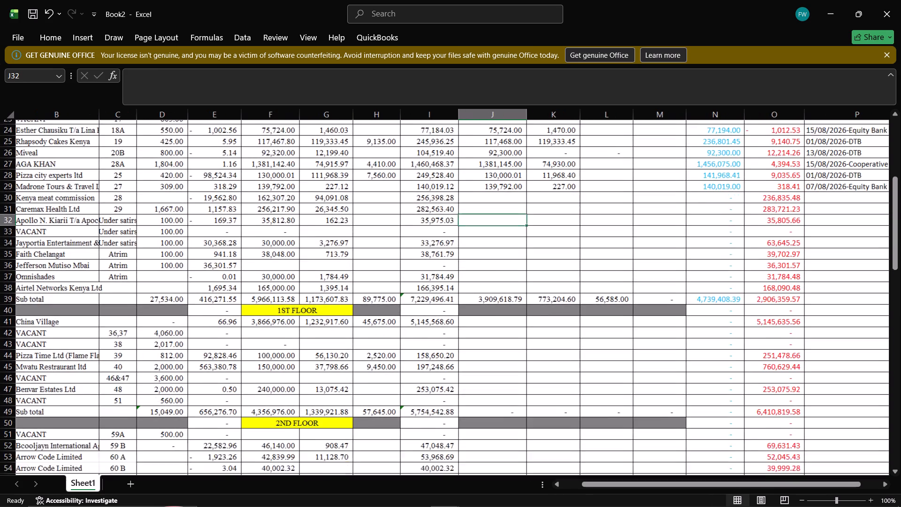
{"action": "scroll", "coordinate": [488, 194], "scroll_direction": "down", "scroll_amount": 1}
Enter unit 28's collections for Kenya meat commission as 162307.2 rent in J30 and 94000 stima in K30.
{"action": "left_click", "coordinate": [488, 184]}
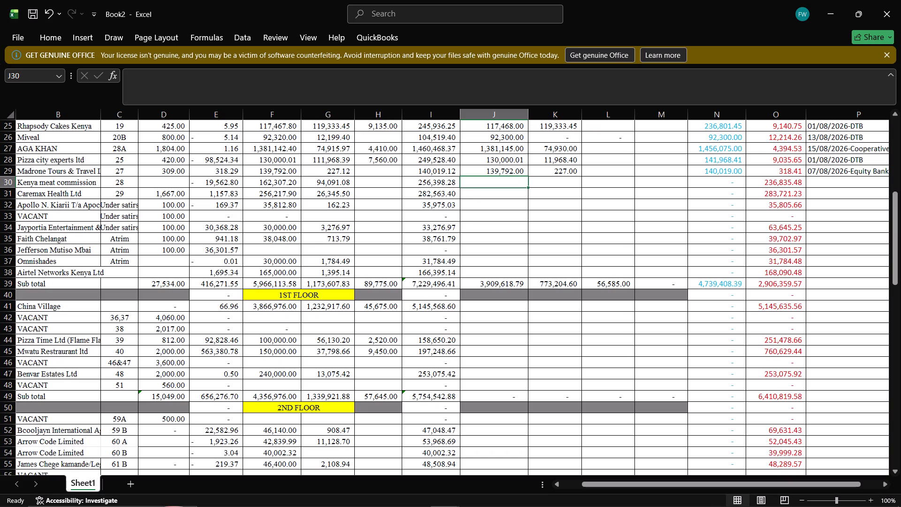
{"action": "key", "text": "1"}
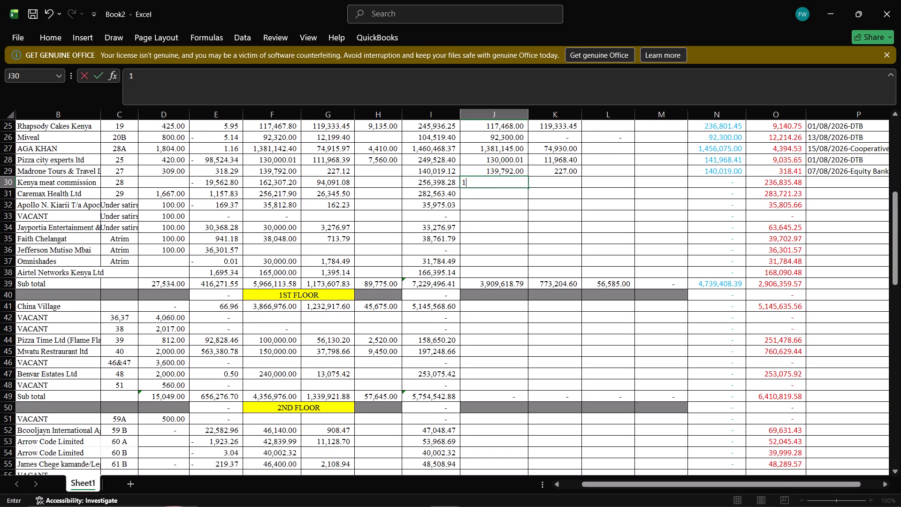
{"action": "type", "text": "62307"}
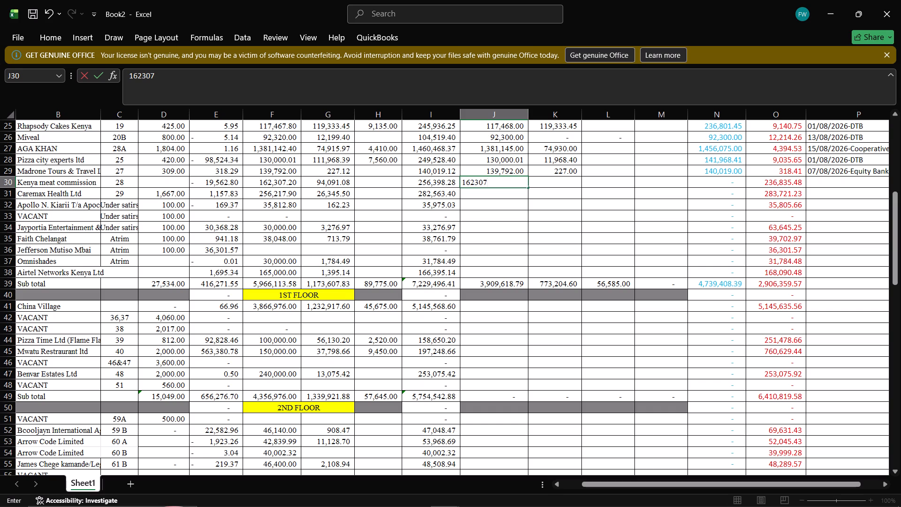
{"action": "key", "text": "period"}
{"action": "key", "text": "2"}
{"action": "key", "text": "Right"}
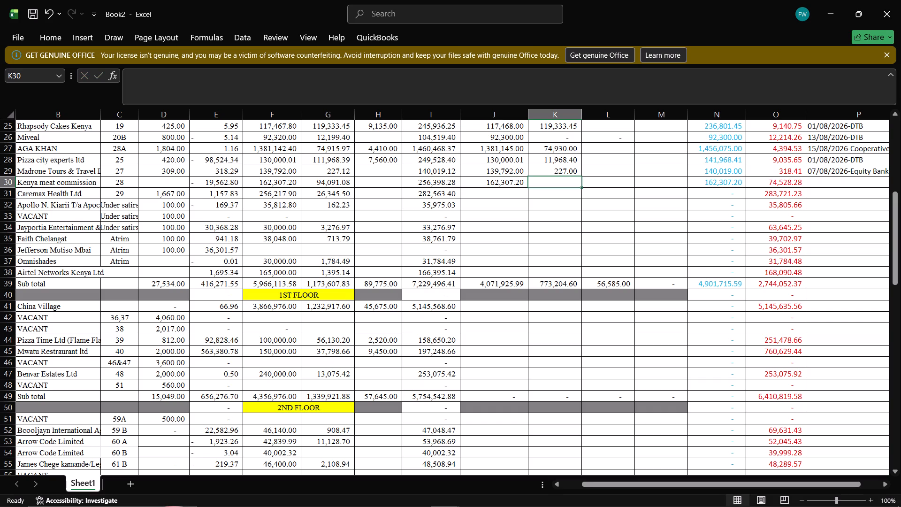
{"action": "key", "text": "9"}
{"action": "type", "text": "4000"}
{"action": "key", "text": "Return"}
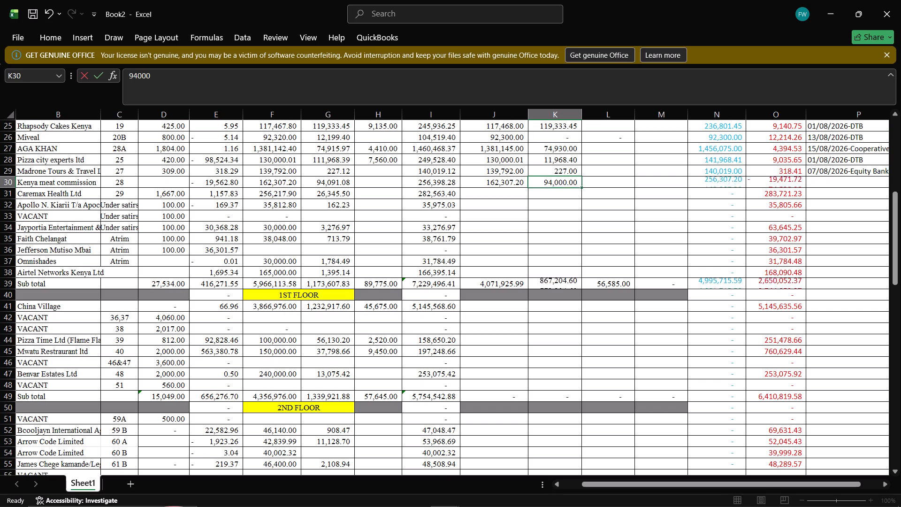
{"action": "key", "text": "Left"}
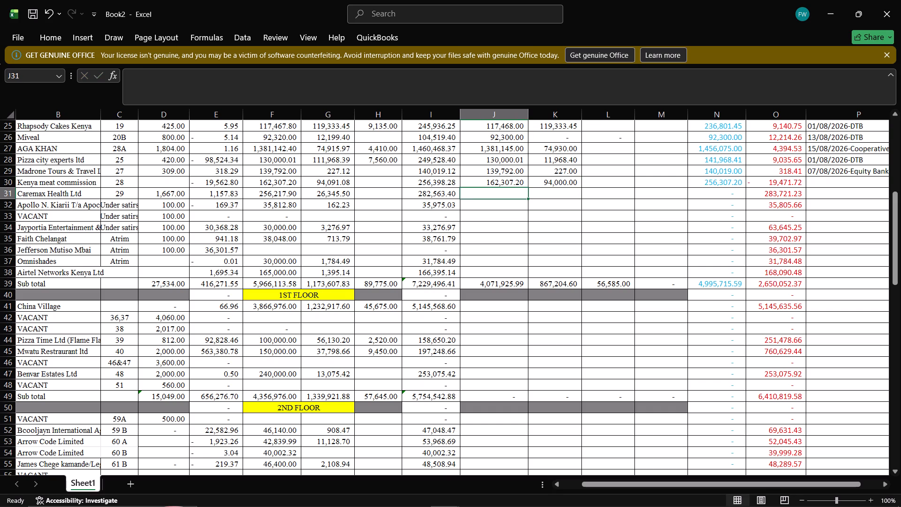
Record unit 28's payment date and bank in P30 as 19/08/2026-DTB.
{"action": "left_click", "coordinate": [837, 185]}
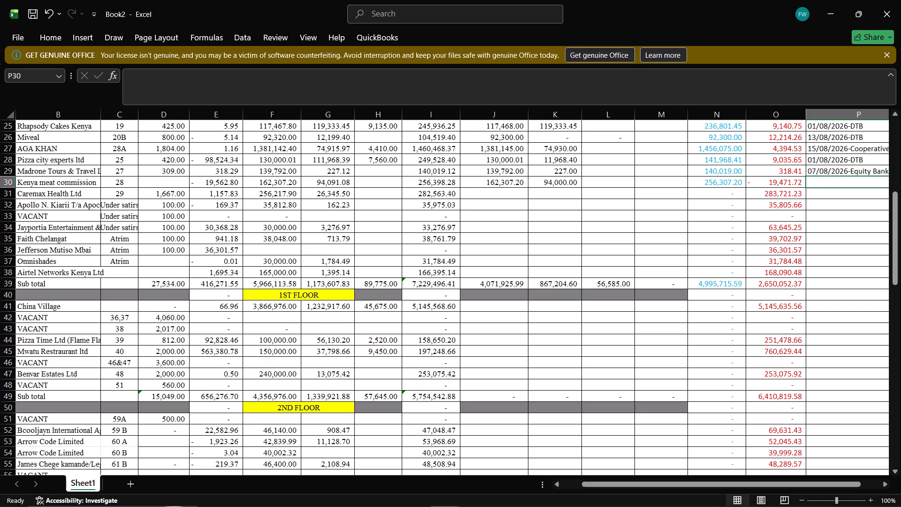
{"action": "type", "text": "19"}
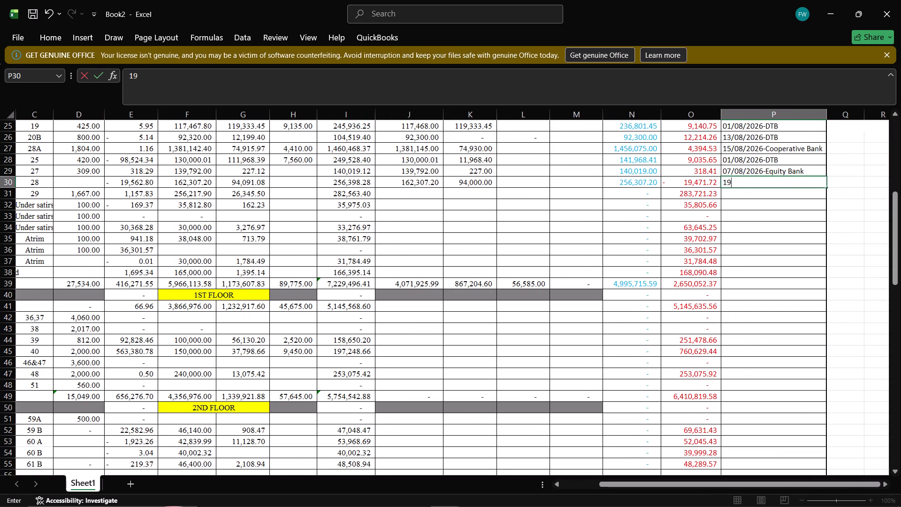
{"action": "type", "text": "/08"}
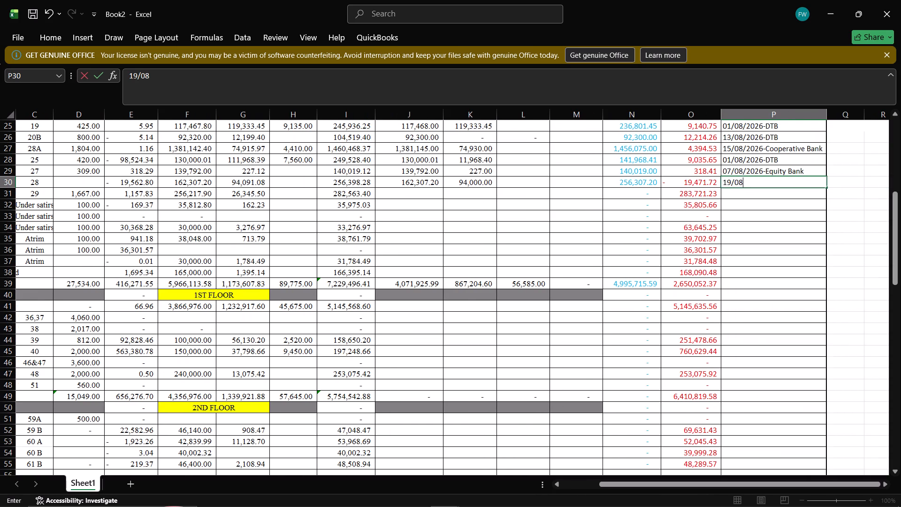
{"action": "type", "text": "/2026"}
{"action": "key", "text": "minus"}
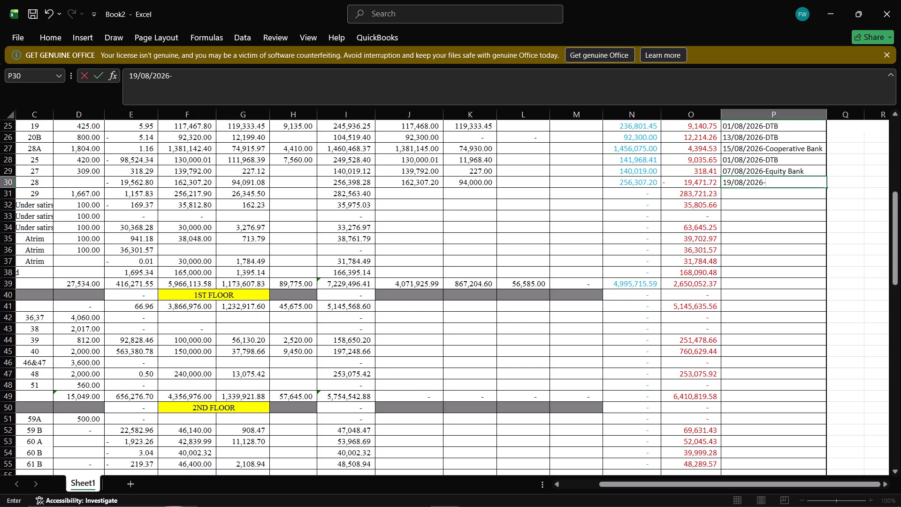
{"action": "type", "text": "DTB"}
{"action": "left_click", "coordinate": [426, 192]}
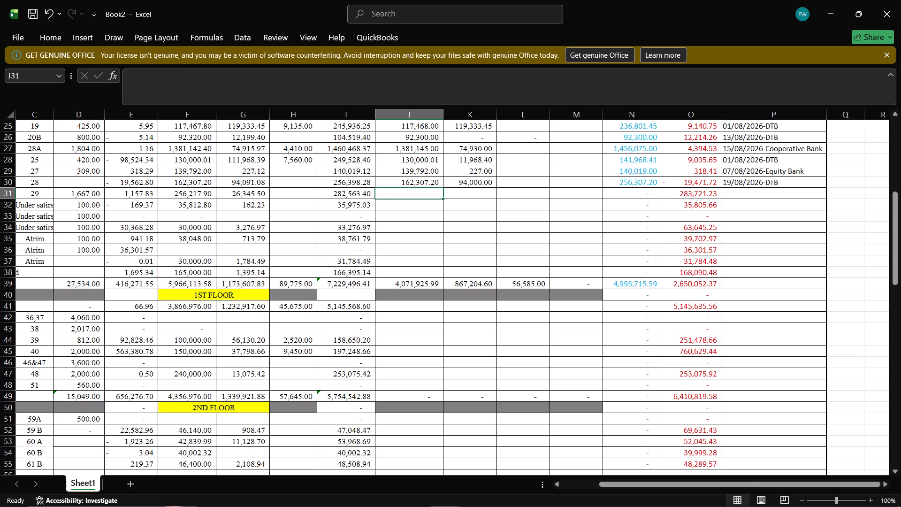
Enter unit 29's collections as 257000 rent in J31 and 26340 stima in K31.
{"action": "key", "text": "2"}
{"action": "key", "text": "5"}
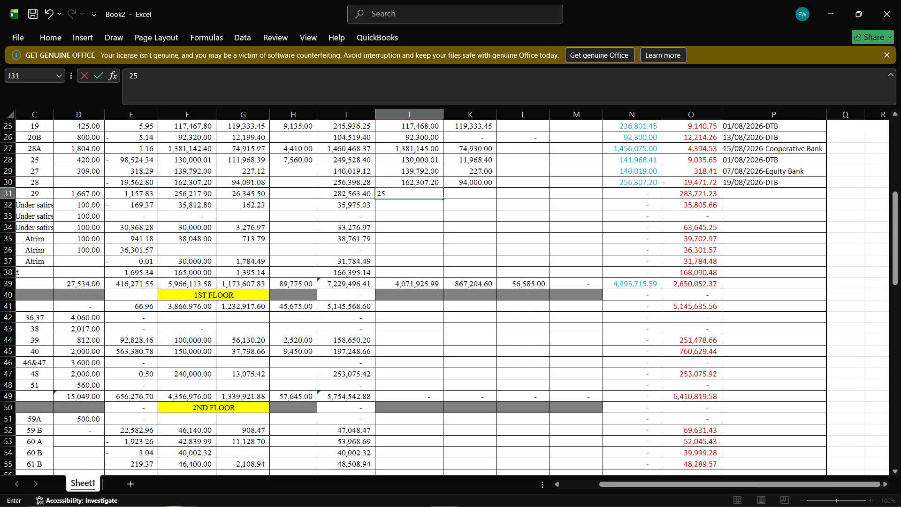
{"action": "key", "text": "7"}
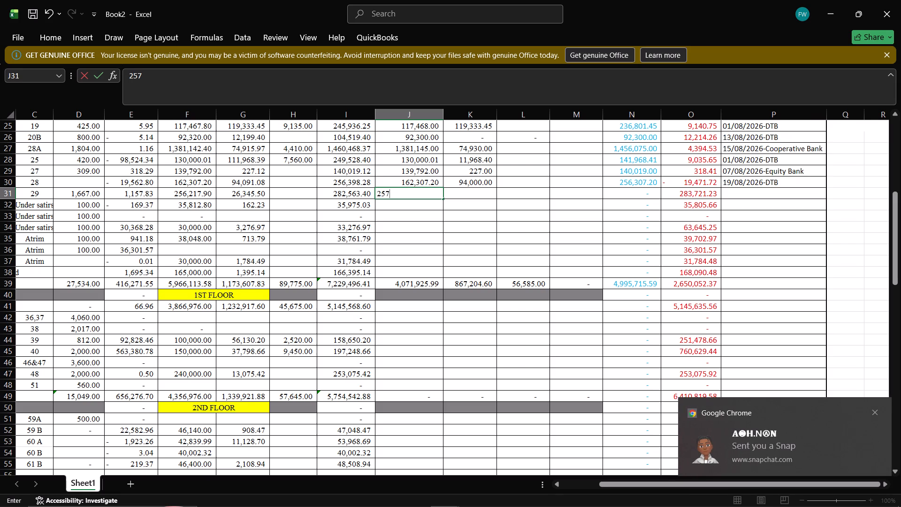
{"action": "type", "text": "000"}
{"action": "key", "text": "Right"}
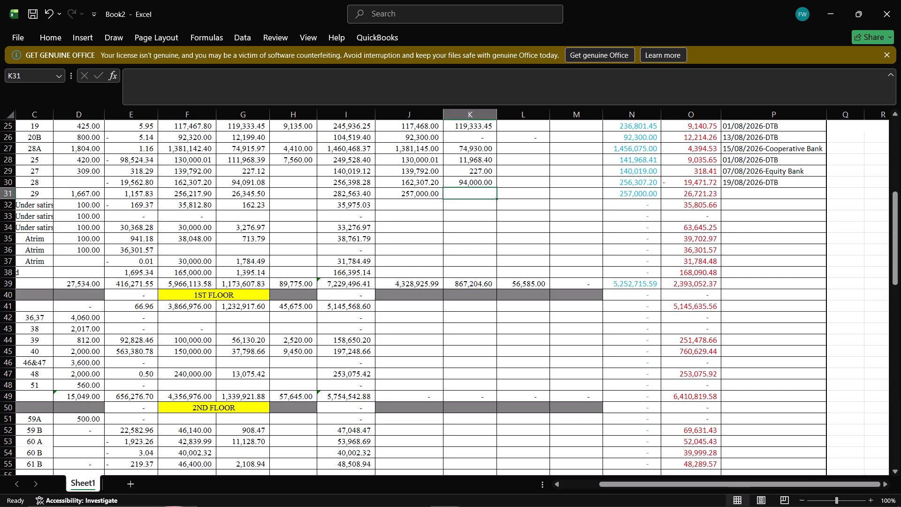
{"action": "key", "text": "2"}
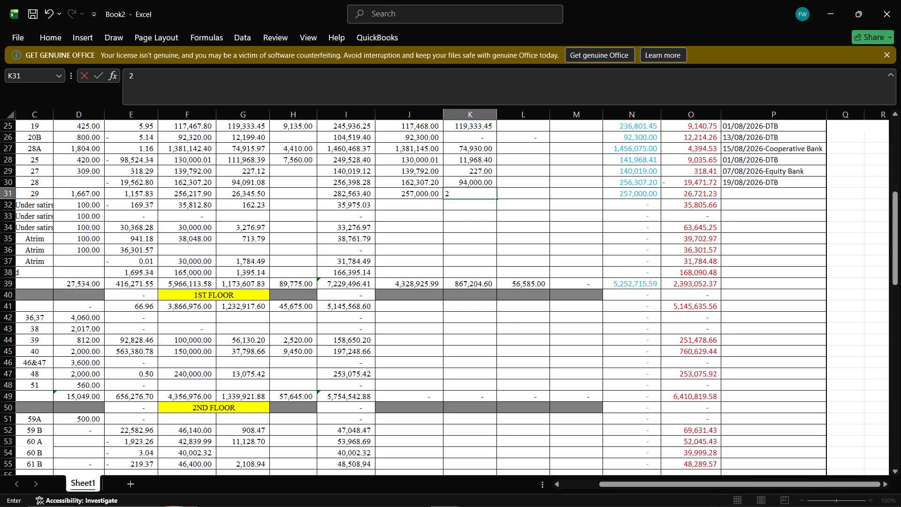
{"action": "key", "text": "6"}
{"action": "key", "text": "3"}
{"action": "type", "text": "40"}
Record unit 29's payment date and bank in P31 as 13/08/2026-DTB.
{"action": "left_click", "coordinate": [751, 194]}
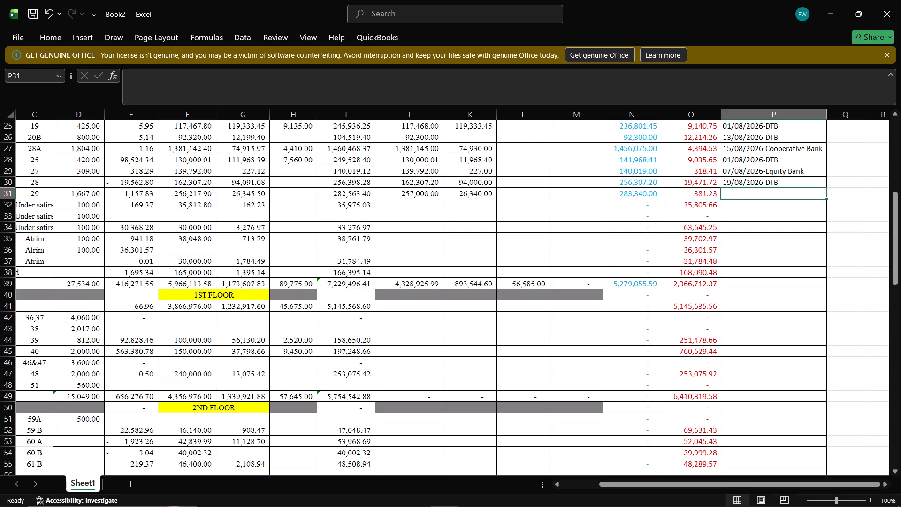
{"action": "type", "text": "13/08"}
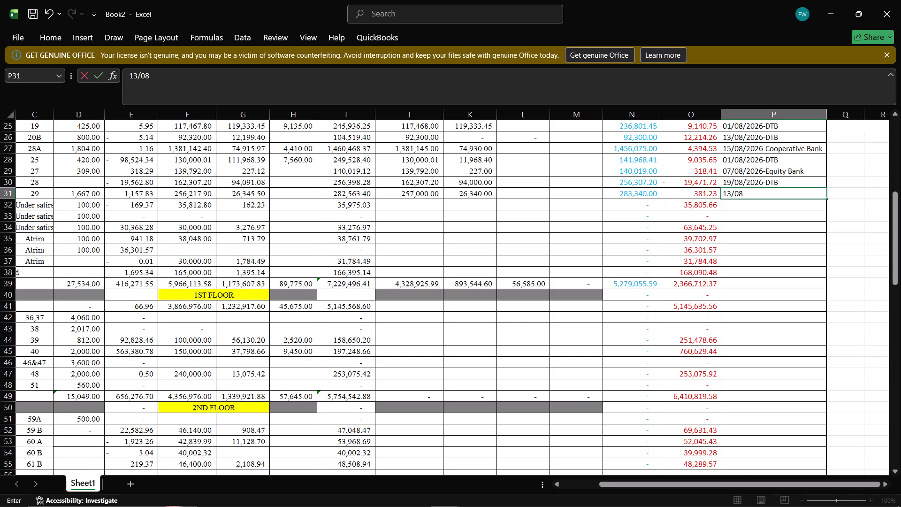
{"action": "key", "text": "slash"}
{"action": "key", "text": "2"}
{"action": "key", "text": "0"}
{"action": "type", "text": "26"}
{"action": "key", "text": "minus"}
{"action": "key", "text": "d"}
{"action": "type", "text": "tb"}
{"action": "key", "text": "BackSpace"}
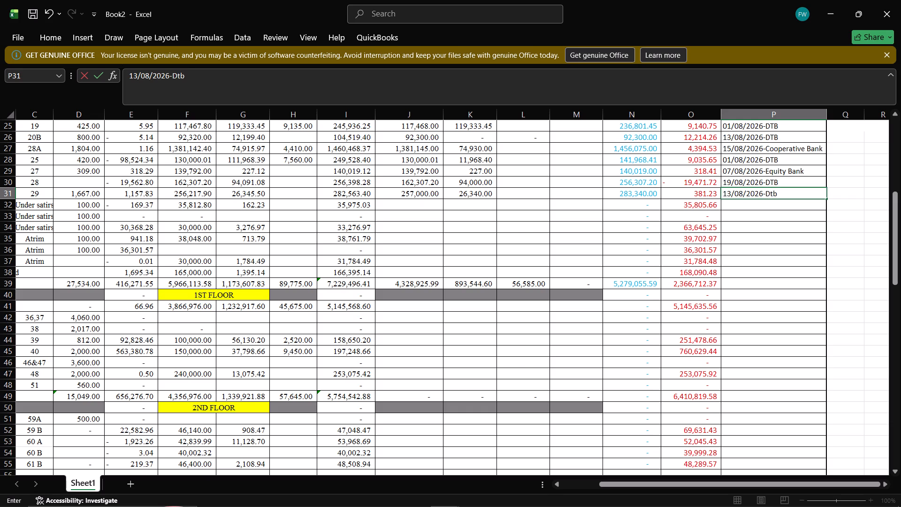
{"action": "key", "text": "BackSpace"}
{"action": "type", "text": "TB"}
Enter the collections for the first under-stairs unit, row 32, as 35900 rent in J32 and 162.23 stima in K32.
{"action": "left_click", "coordinate": [411, 206]}
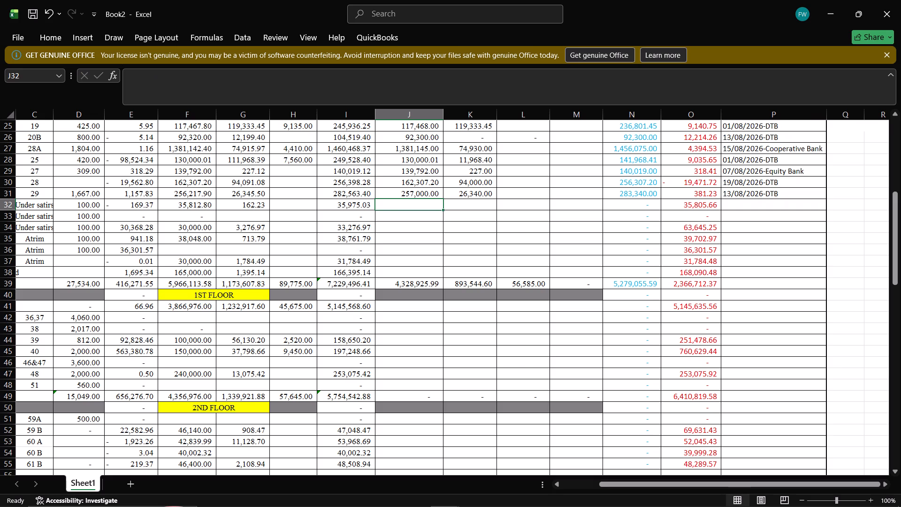
{"action": "key", "text": "3"}
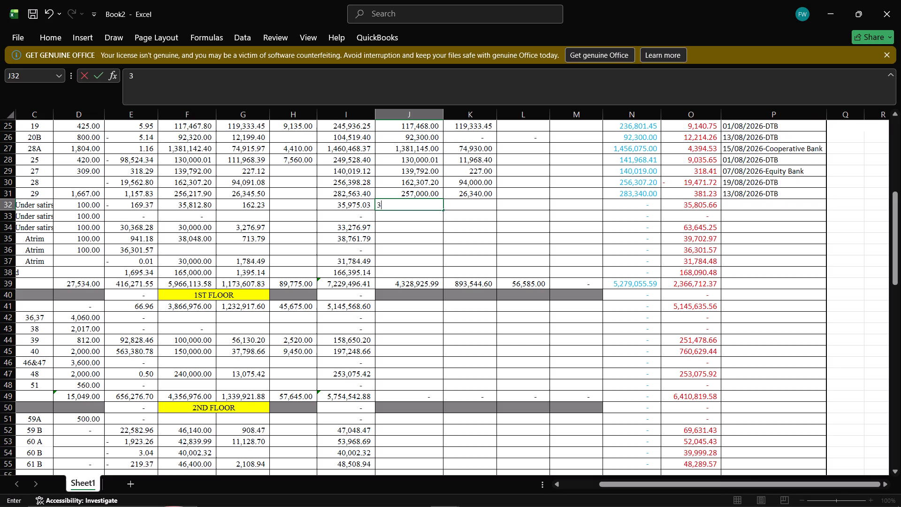
{"action": "key", "text": "5"}
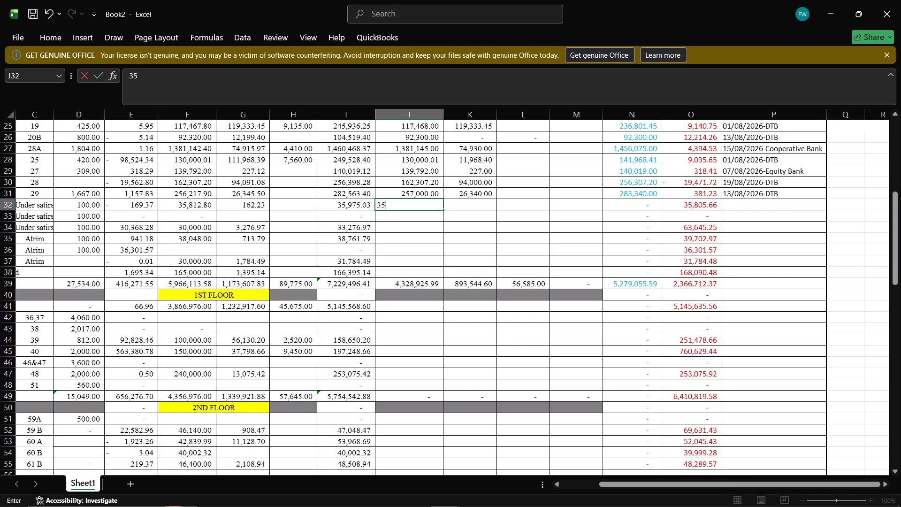
{"action": "type", "text": "900"}
{"action": "left_click", "coordinate": [468, 207]}
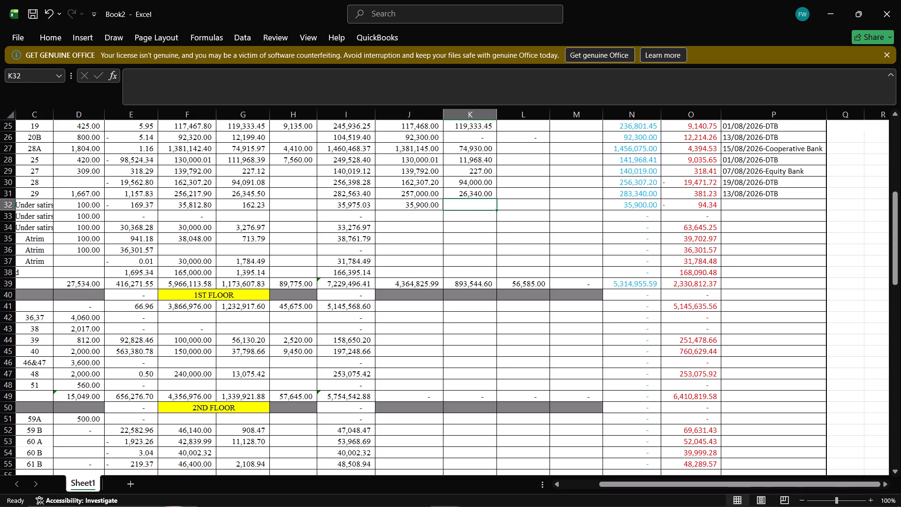
{"action": "key", "text": "1"}
{"action": "type", "text": "62"}
{"action": "key", "text": "comma"}
{"action": "key", "text": "2"}
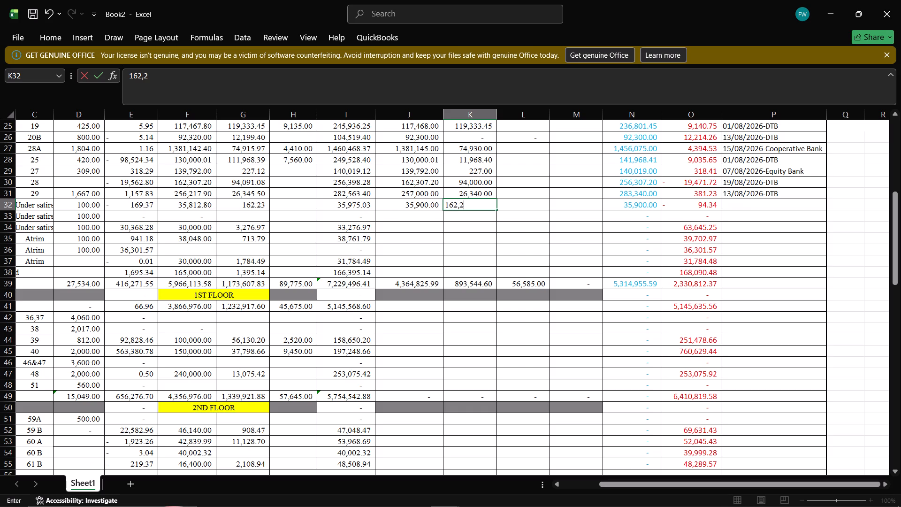
{"action": "key", "text": "3"}
{"action": "left_click", "coordinate": [735, 207]}
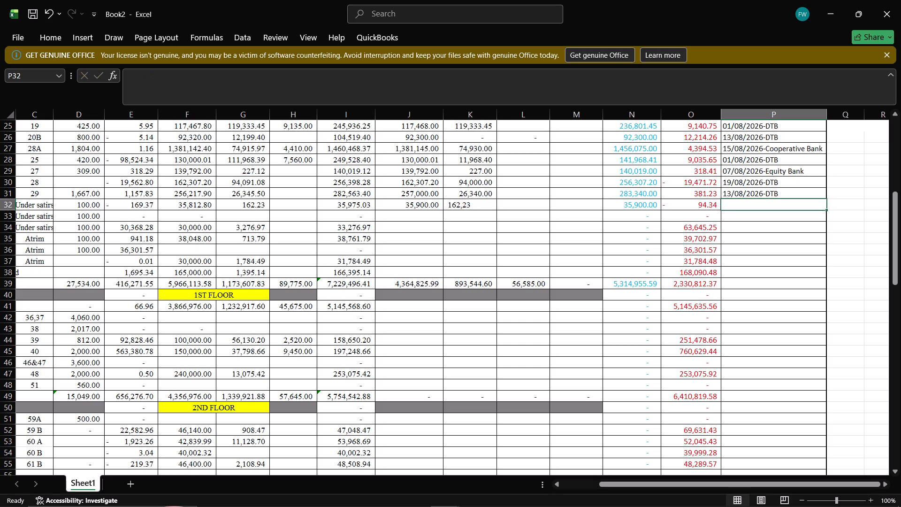
{"action": "double_click", "coordinate": [464, 202]}
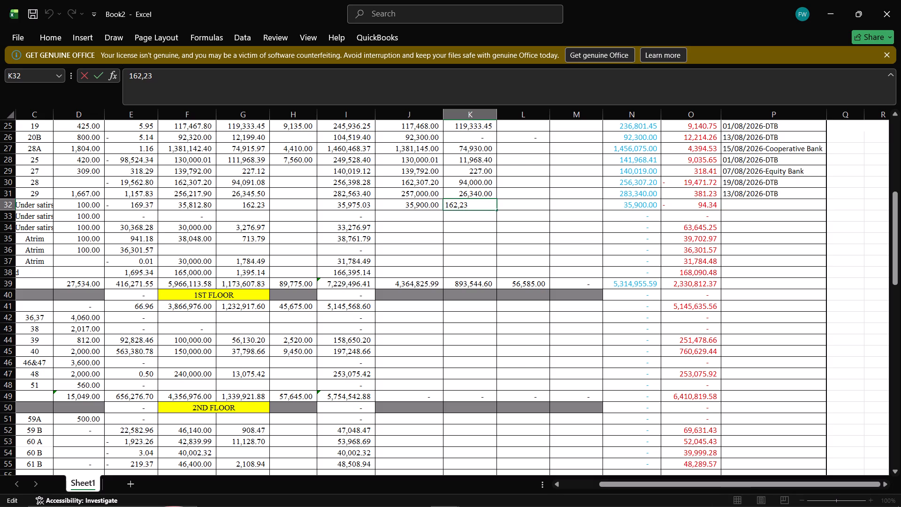
{"action": "key", "text": "Left"}
{"action": "key", "text": "BackSpace"}
{"action": "key", "text": "period"}
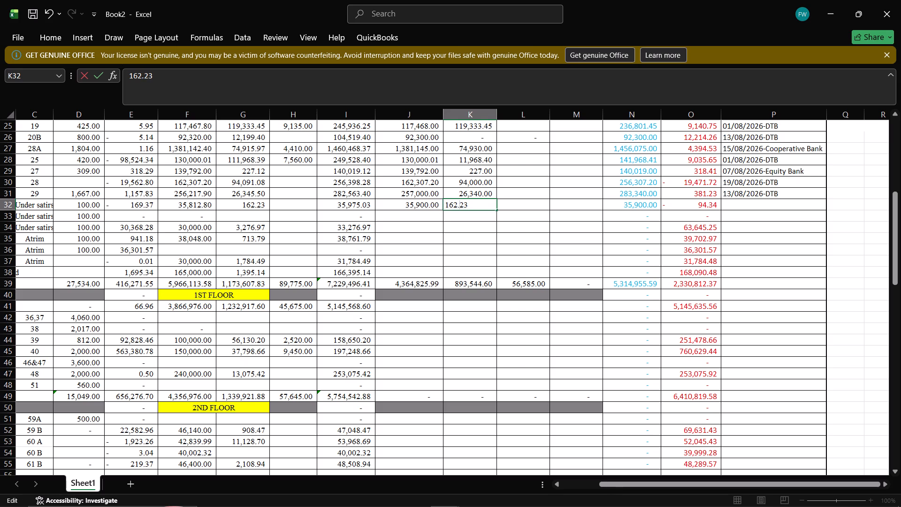
Record the payment date and bank for the under-stairs unit in row 32 as 01/08/2026-DTB in P32.
{"action": "left_click", "coordinate": [742, 205]}
{"action": "key", "text": "0"}
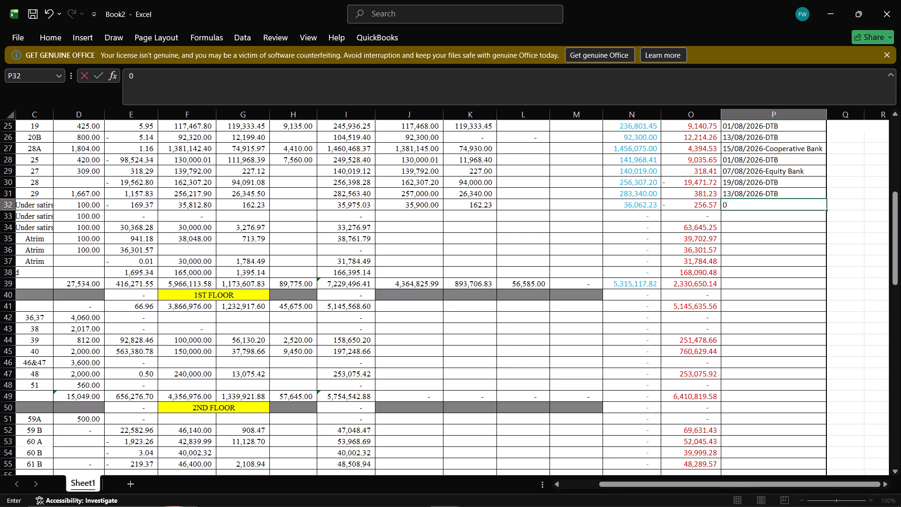
{"action": "key", "text": "1"}
{"action": "key", "text": "slash"}
{"action": "type", "text": "08"}
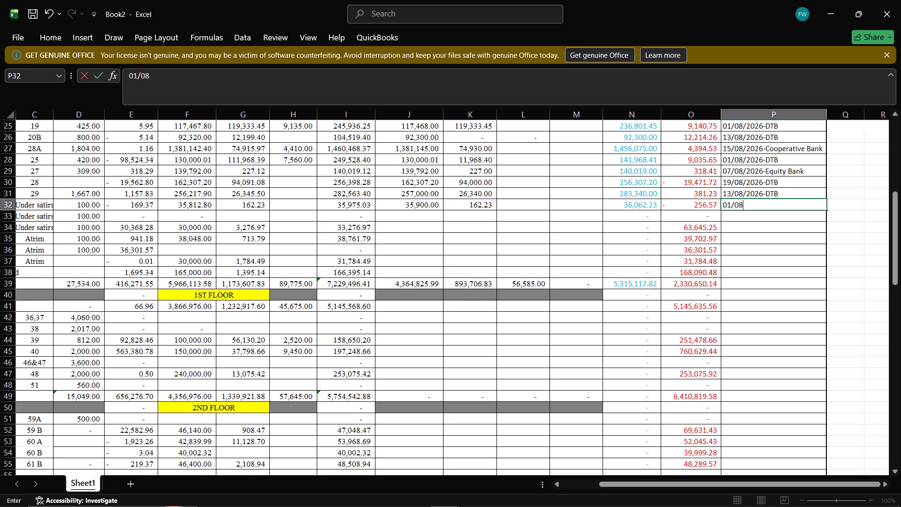
{"action": "key", "text": "slash"}
{"action": "type", "text": "20"}
{"action": "key", "text": "2"}
{"action": "key", "text": "6"}
{"action": "key", "text": "minus"}
{"action": "key", "text": "d"}
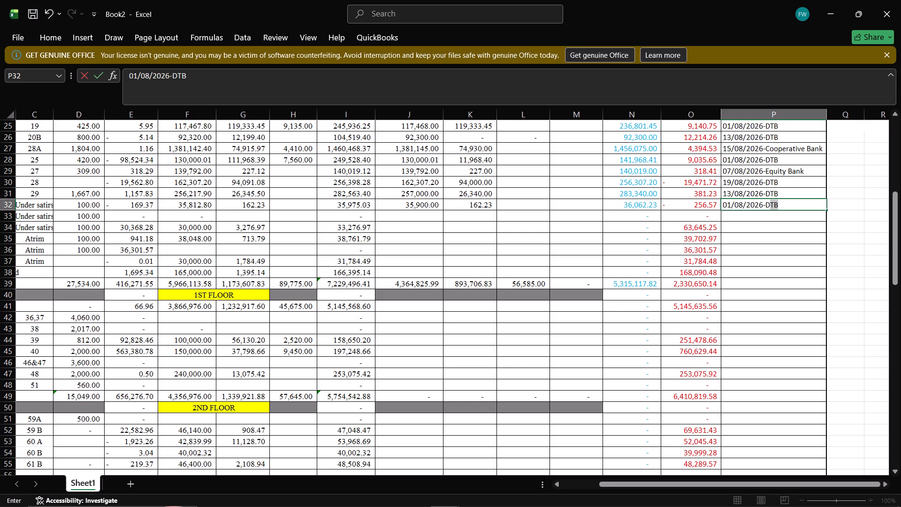
{"action": "key", "text": "t"}
{"action": "key", "text": "b"}
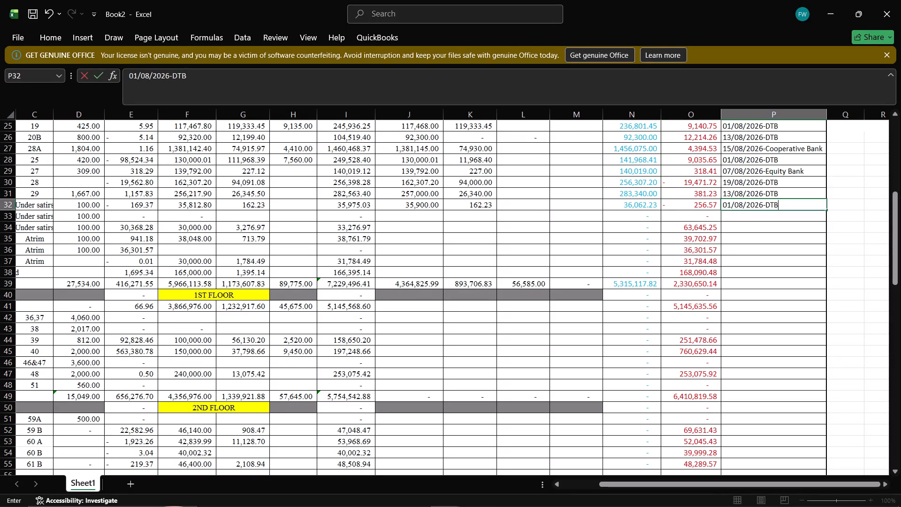
Enter 0 rent in J33 and 0 stima in K33 for the vacant under-stairs unit.
{"action": "left_click", "coordinate": [418, 225]}
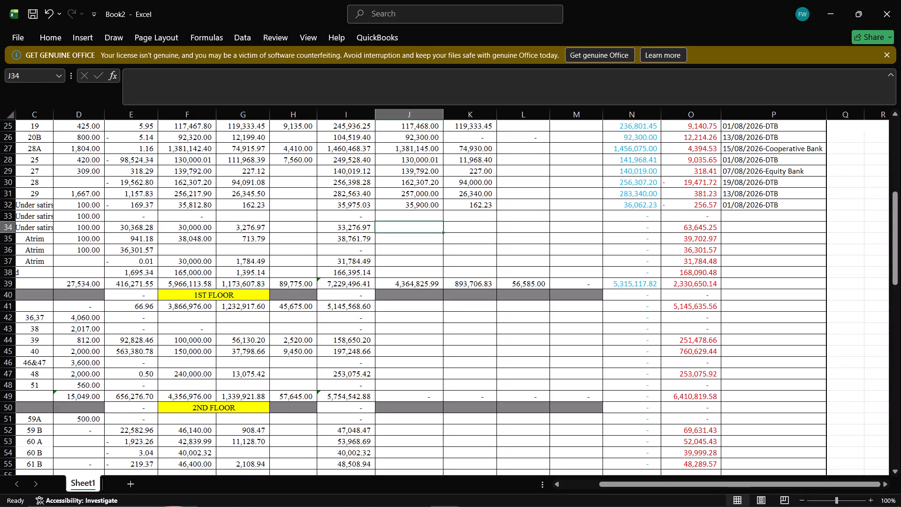
{"action": "left_click", "coordinate": [426, 218]}
{"action": "key", "text": "0"}
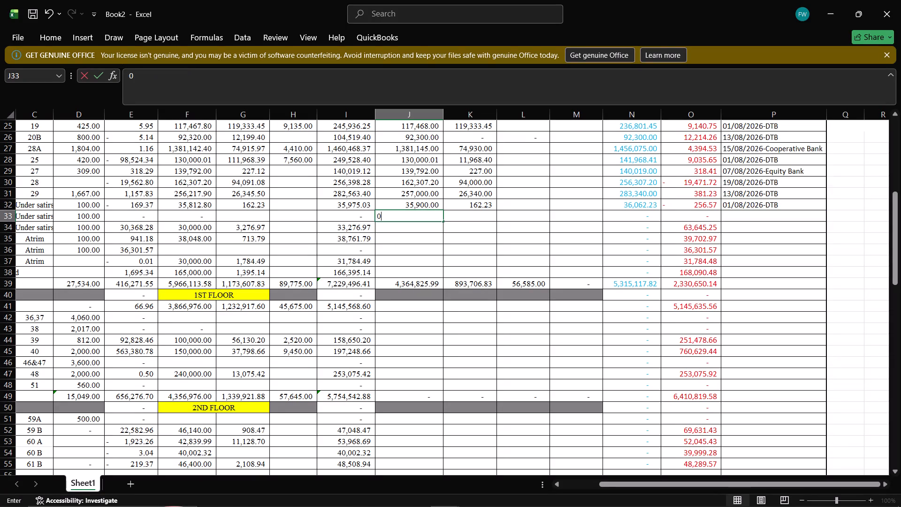
{"action": "key", "text": "Right"}
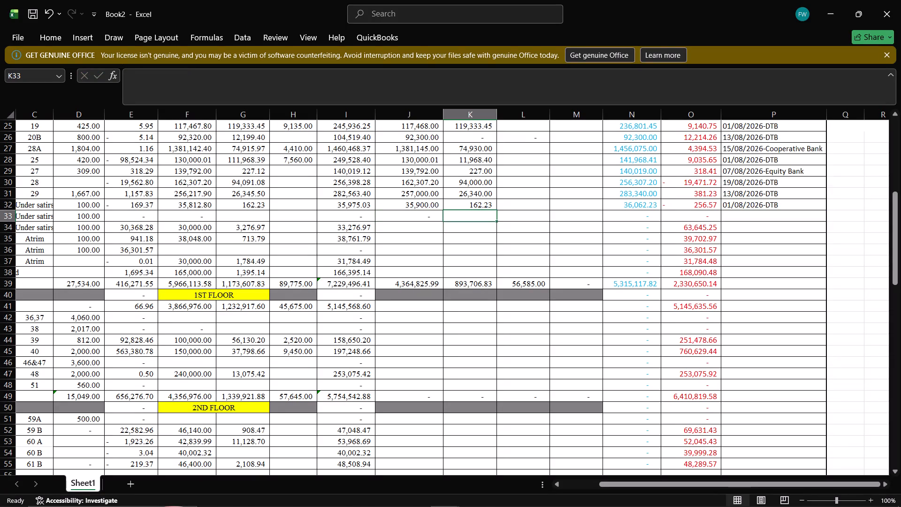
{"action": "key", "text": "0"}
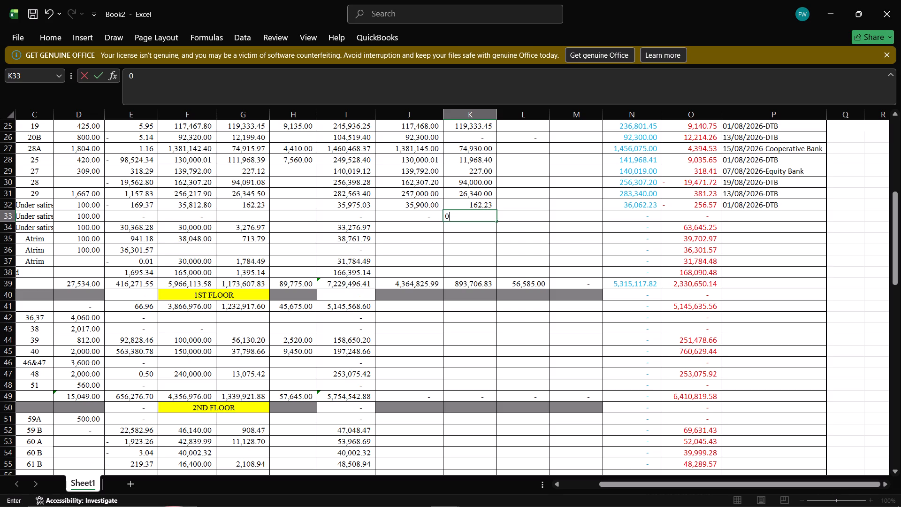
{"action": "key", "text": "Right"}
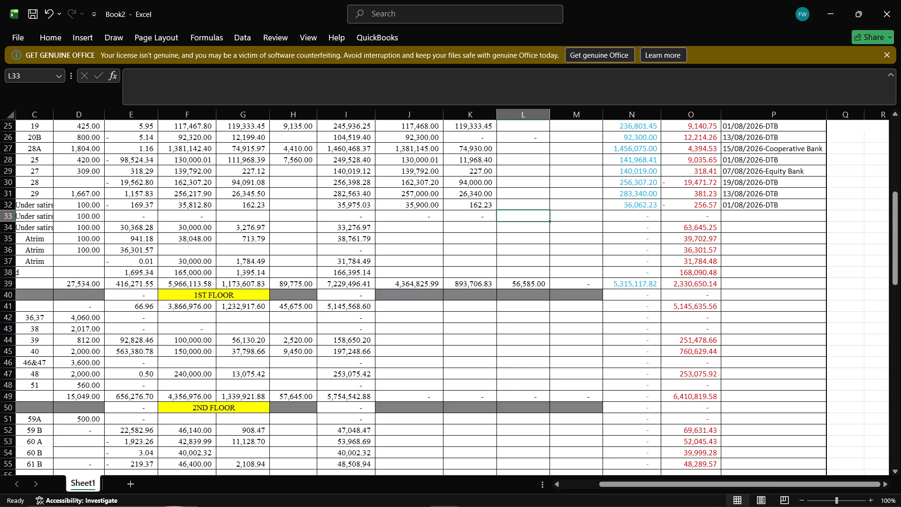
Enter the collections for the under-stairs unit in row 34 as 30000 rent in J34 and 30000 stima in K34.
{"action": "left_click", "coordinate": [400, 227]}
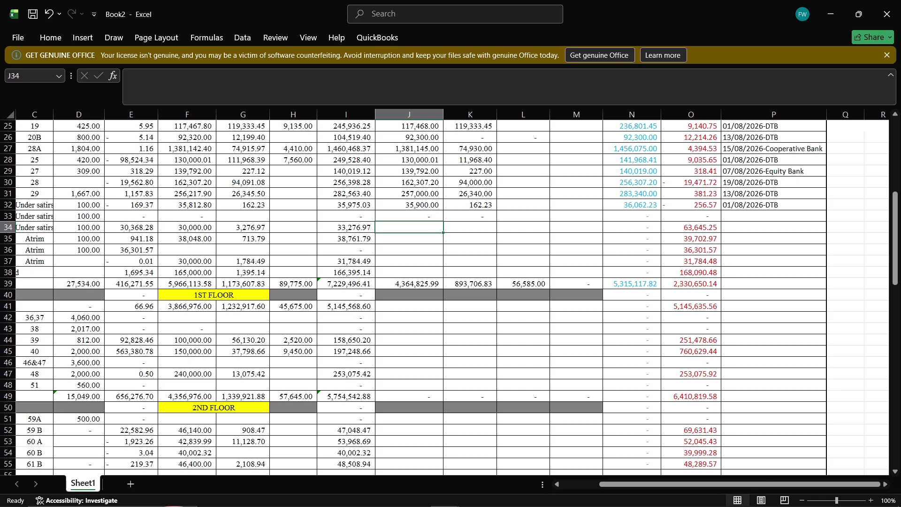
{"action": "type", "text": "30000"}
{"action": "key", "text": "Right"}
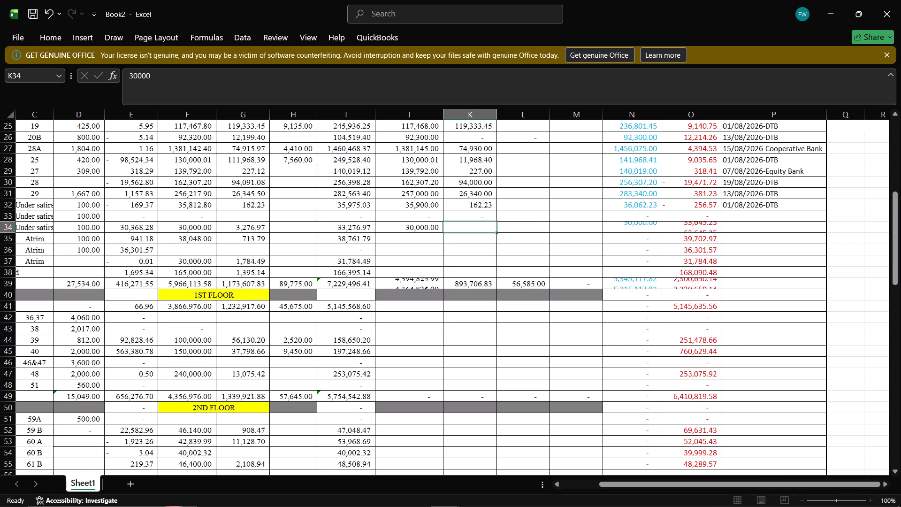
{"action": "key", "text": "3"}
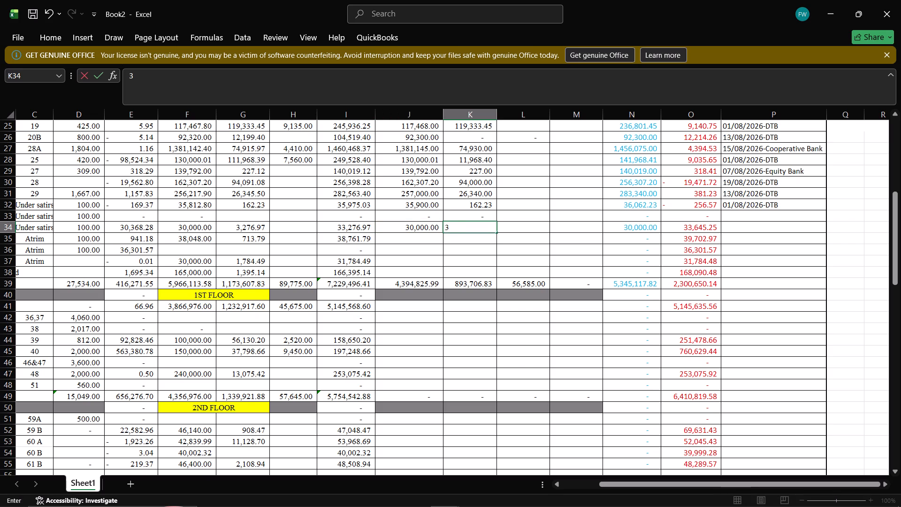
{"action": "type", "text": "000"}
{"action": "key", "text": "0"}
Record the payment date and bank for the under-stairs unit in row 34 as 15/08/2026-DTB in P34.
{"action": "left_click", "coordinate": [732, 228]}
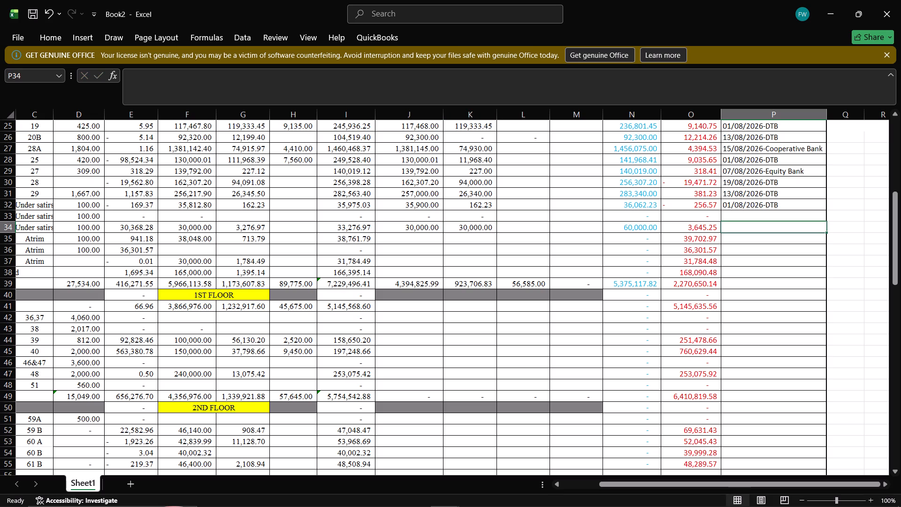
{"action": "key", "text": "1"}
{"action": "key", "text": "5"}
{"action": "type", "text": "/08"}
{"action": "type", "text": "/202"}
{"action": "key", "text": "6"}
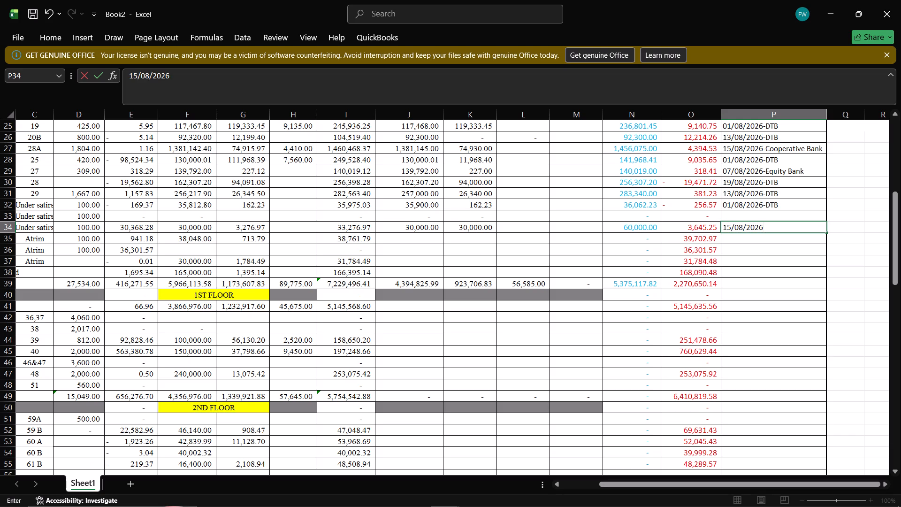
{"action": "key", "text": "minus"}
{"action": "type", "text": "DT"}
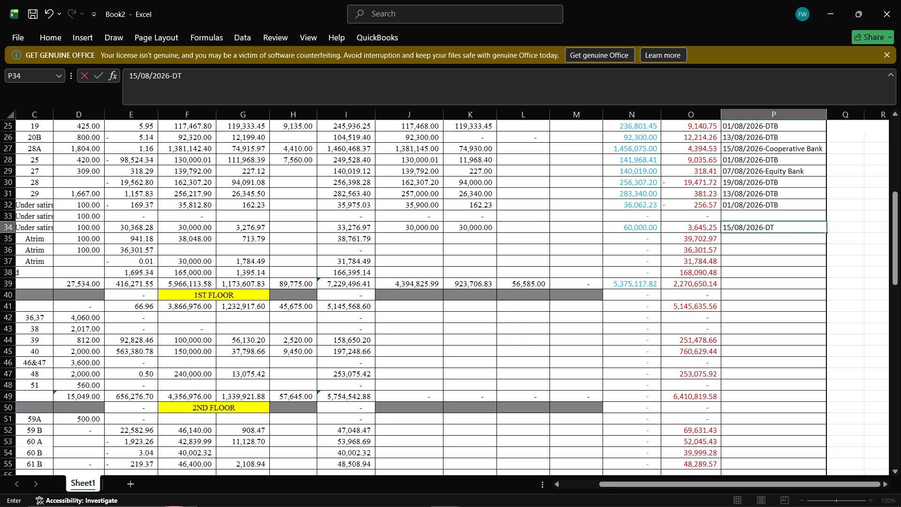
{"action": "key", "text": "b"}
Enter the collections for the Atrim unit in row 35 as 38000 rent in J35 and 715 stima in K35.
{"action": "scroll", "coordinate": [771, 190], "scroll_direction": "down", "scroll_amount": 1}
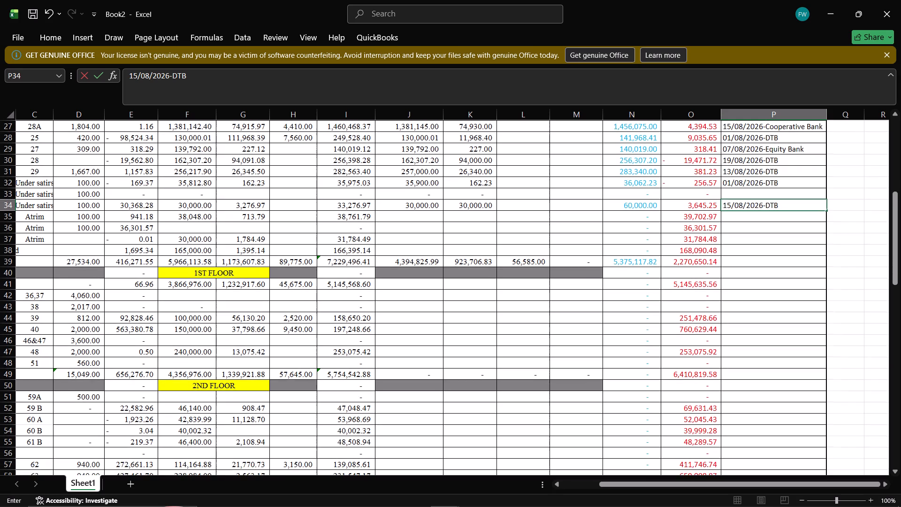
{"action": "scroll", "coordinate": [771, 190], "scroll_direction": "down", "scroll_amount": 2}
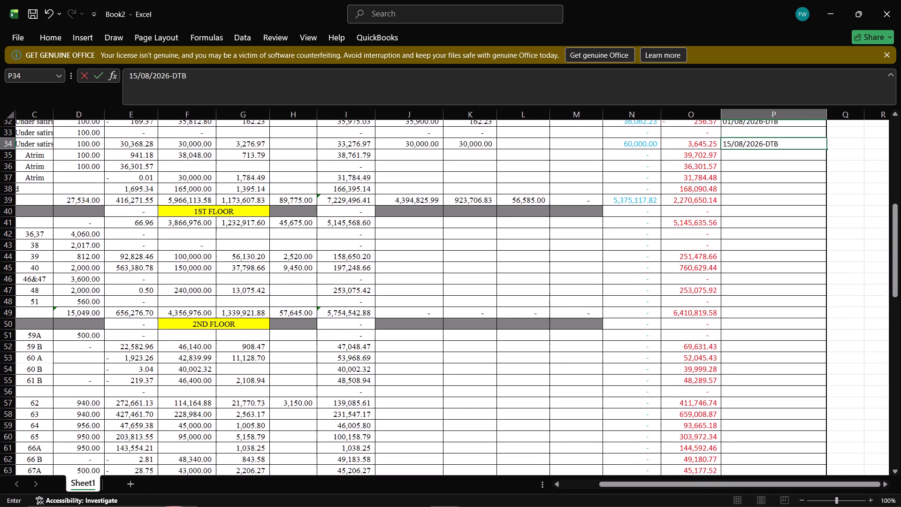
{"action": "scroll", "coordinate": [771, 190], "scroll_direction": "down", "scroll_amount": 1}
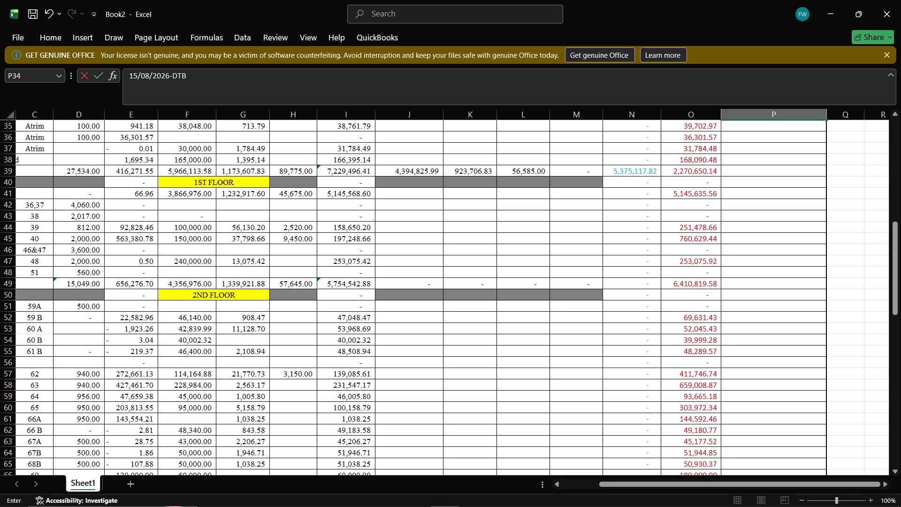
{"action": "scroll", "coordinate": [526, 198], "scroll_direction": "up", "scroll_amount": 1}
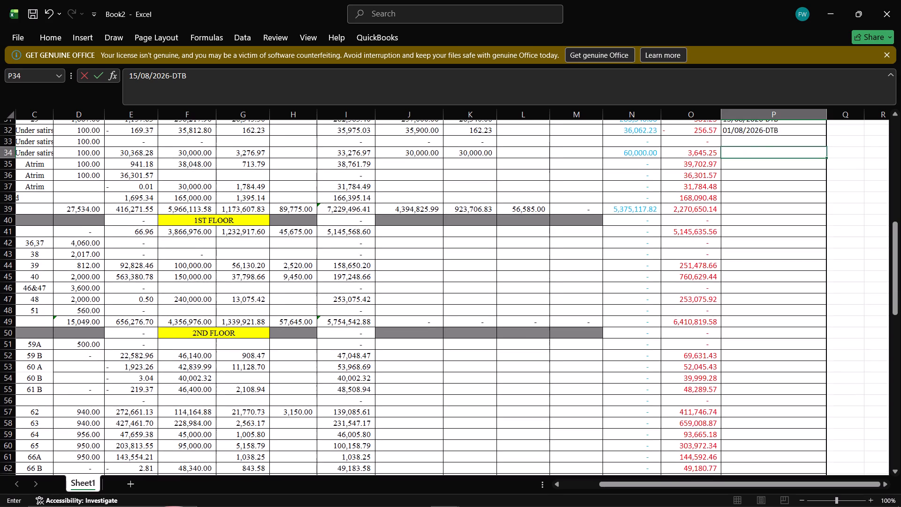
{"action": "scroll", "coordinate": [526, 198], "scroll_direction": "up", "scroll_amount": 1}
{"action": "left_click", "coordinate": [516, 207]}
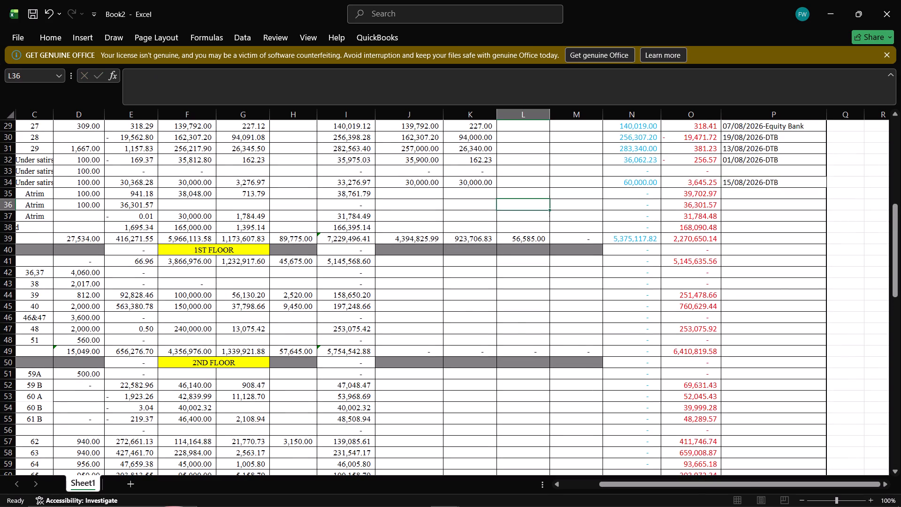
{"action": "scroll", "coordinate": [516, 207], "scroll_direction": "right", "scroll_amount": 2}
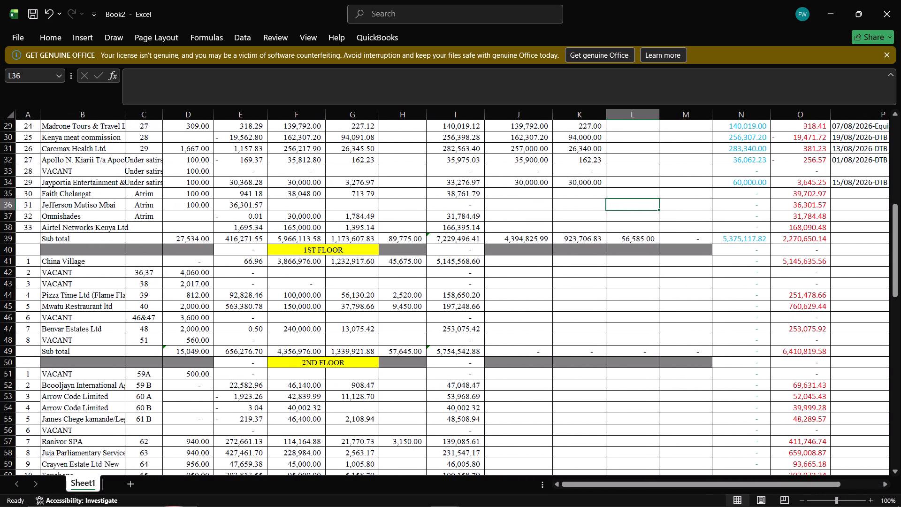
{"action": "left_click", "coordinate": [515, 191]}
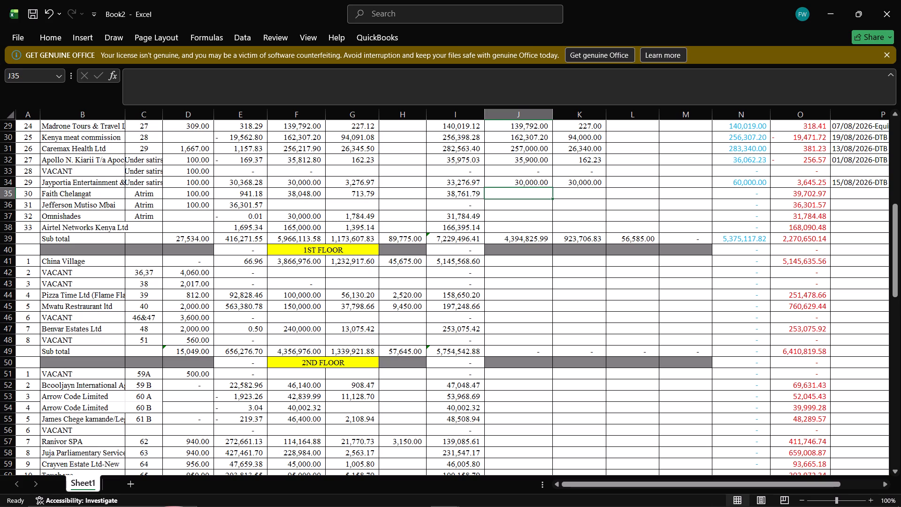
{"action": "key", "text": "3"}
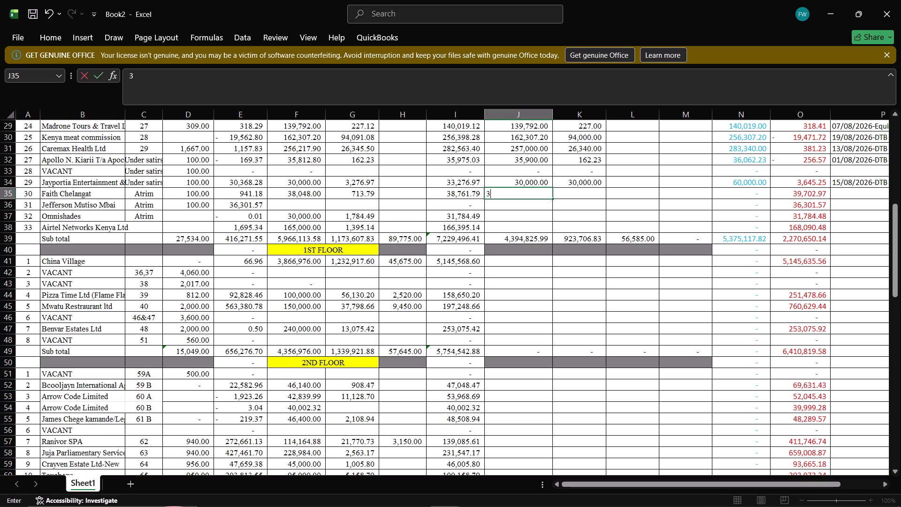
{"action": "key", "text": "8"}
{"action": "type", "text": "000"}
{"action": "key", "text": "Right"}
{"action": "key", "text": "7"}
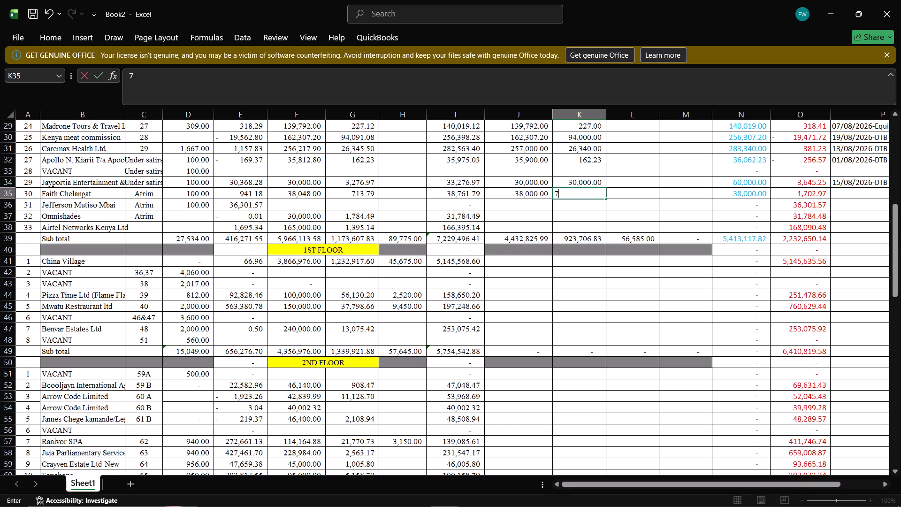
{"action": "key", "text": "1"}
{"action": "key", "text": "5"}
Record the payment date and bank for the Atrim unit in row 35 as 07/08/2026-Cooperative Bank in P35.
{"action": "left_click", "coordinate": [837, 193]}
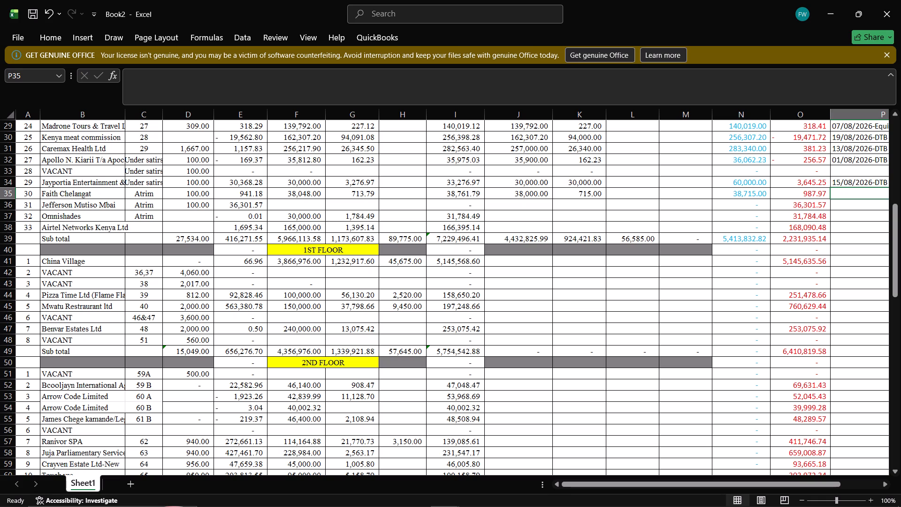
{"action": "type", "text": "07"}
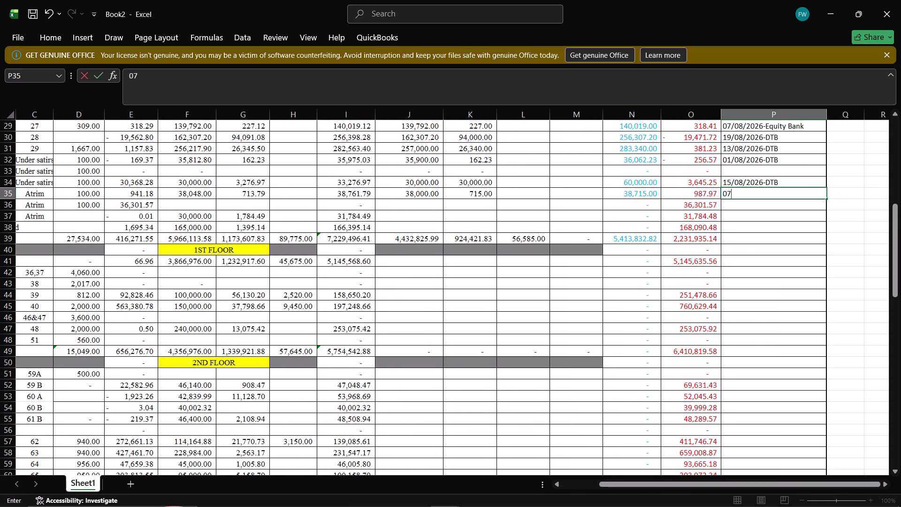
{"action": "type", "text": "/08/2"}
{"action": "key", "text": "0"}
{"action": "type", "text": "26"}
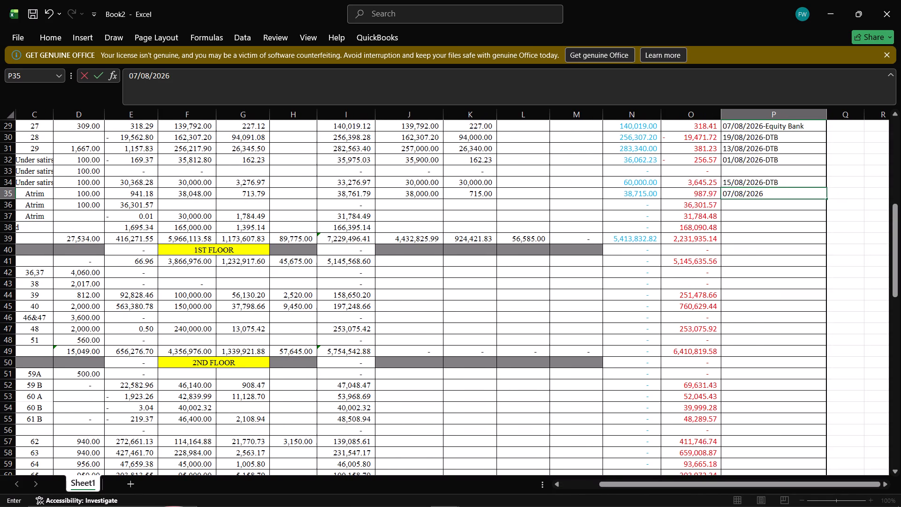
{"action": "key", "text": "minus"}
{"action": "key", "text": "c"}
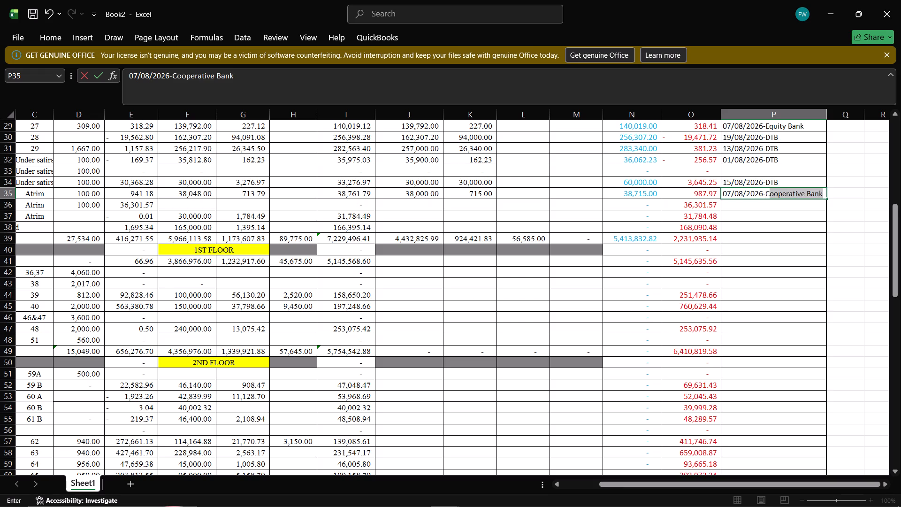
{"action": "left_click", "coordinate": [748, 208]}
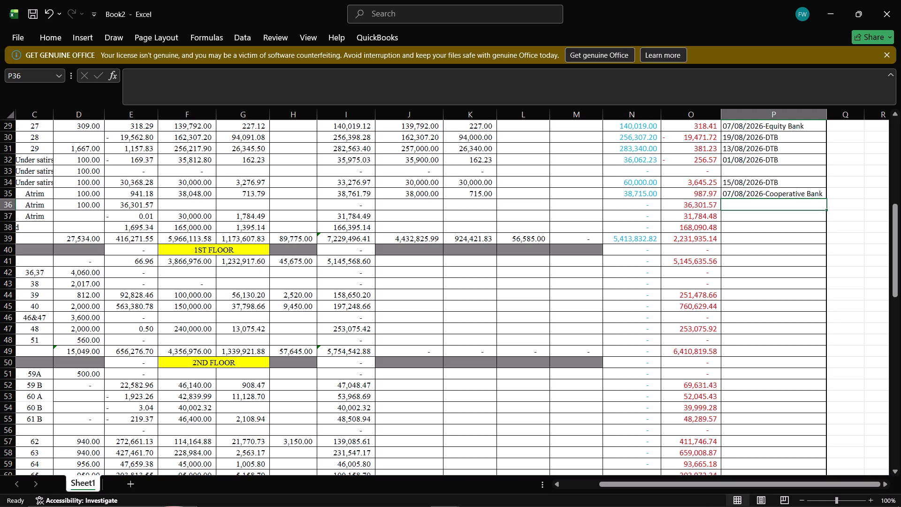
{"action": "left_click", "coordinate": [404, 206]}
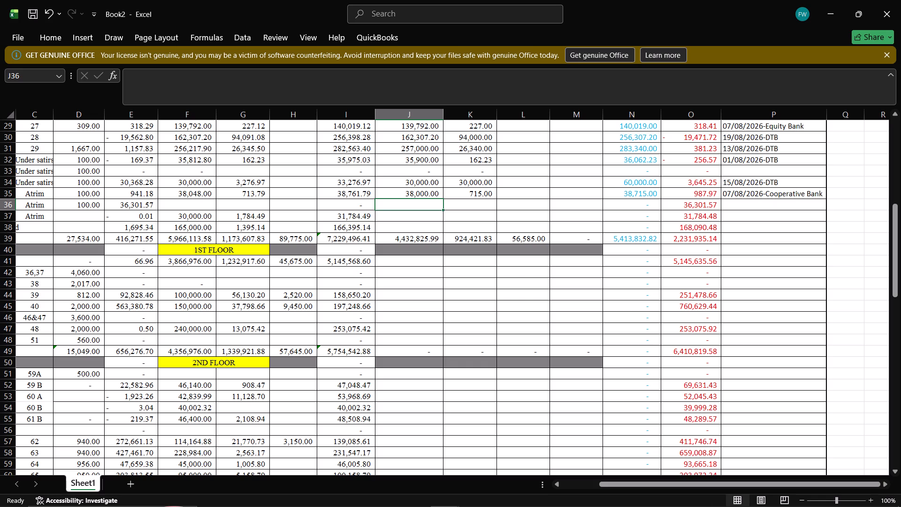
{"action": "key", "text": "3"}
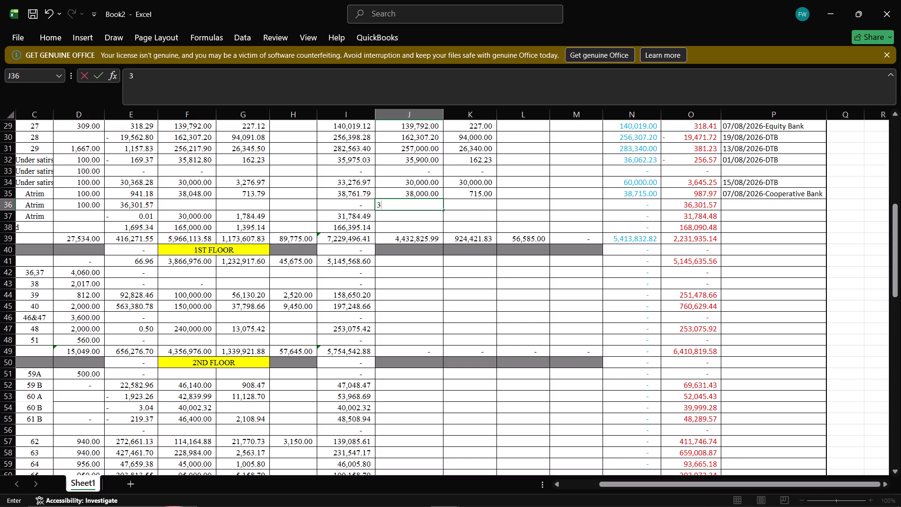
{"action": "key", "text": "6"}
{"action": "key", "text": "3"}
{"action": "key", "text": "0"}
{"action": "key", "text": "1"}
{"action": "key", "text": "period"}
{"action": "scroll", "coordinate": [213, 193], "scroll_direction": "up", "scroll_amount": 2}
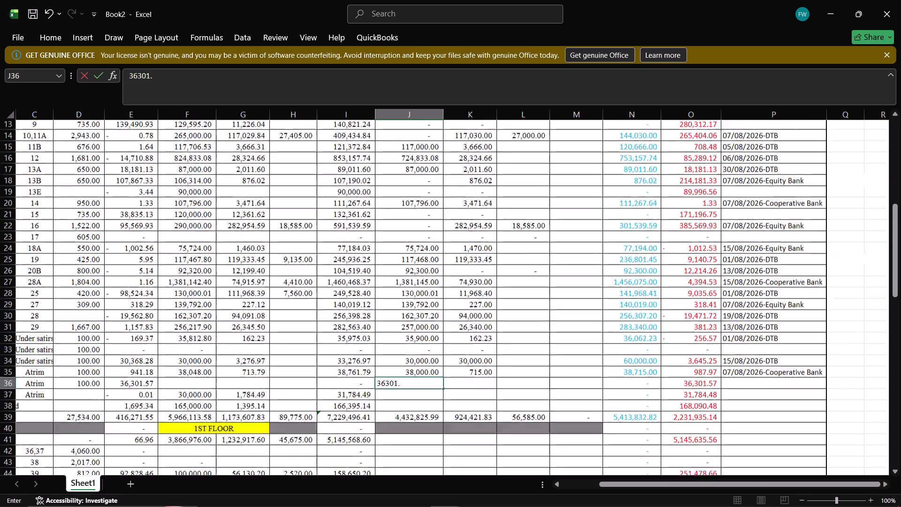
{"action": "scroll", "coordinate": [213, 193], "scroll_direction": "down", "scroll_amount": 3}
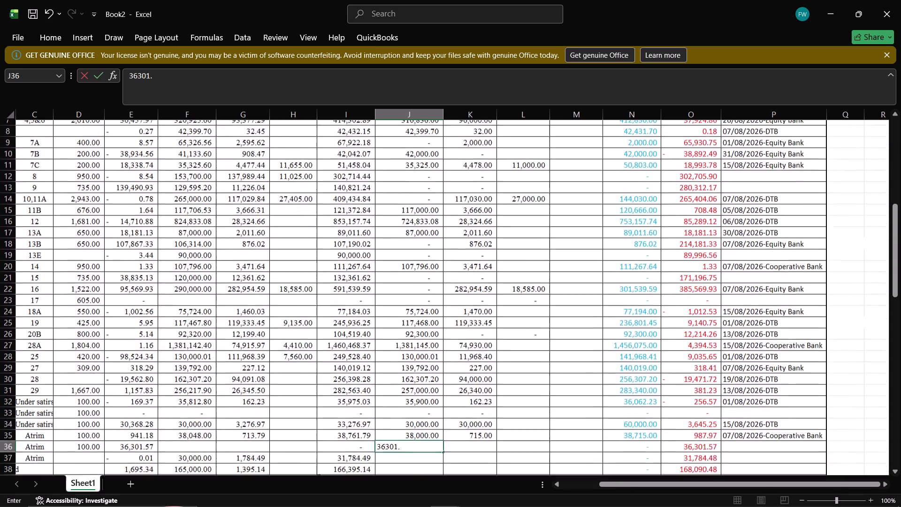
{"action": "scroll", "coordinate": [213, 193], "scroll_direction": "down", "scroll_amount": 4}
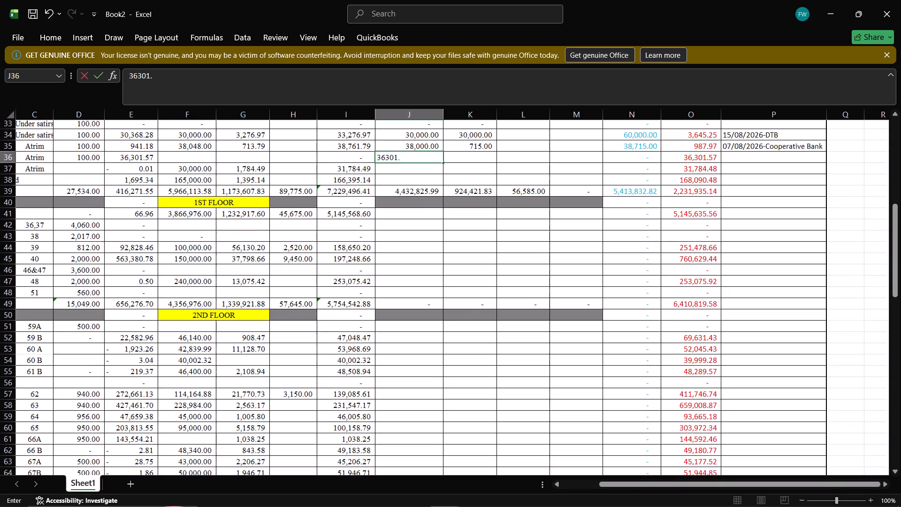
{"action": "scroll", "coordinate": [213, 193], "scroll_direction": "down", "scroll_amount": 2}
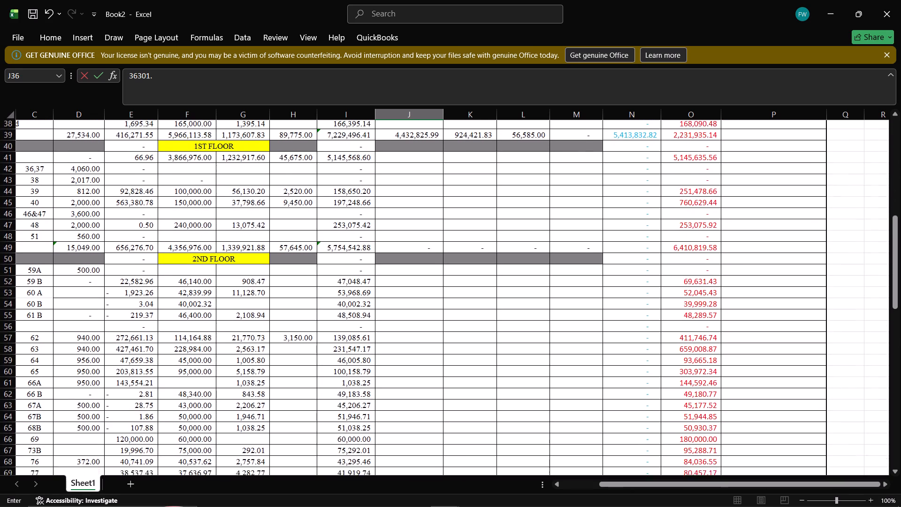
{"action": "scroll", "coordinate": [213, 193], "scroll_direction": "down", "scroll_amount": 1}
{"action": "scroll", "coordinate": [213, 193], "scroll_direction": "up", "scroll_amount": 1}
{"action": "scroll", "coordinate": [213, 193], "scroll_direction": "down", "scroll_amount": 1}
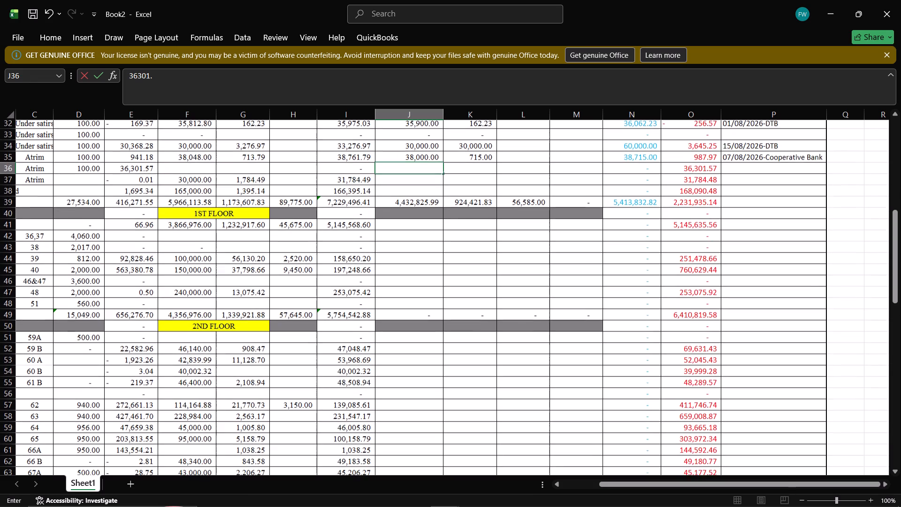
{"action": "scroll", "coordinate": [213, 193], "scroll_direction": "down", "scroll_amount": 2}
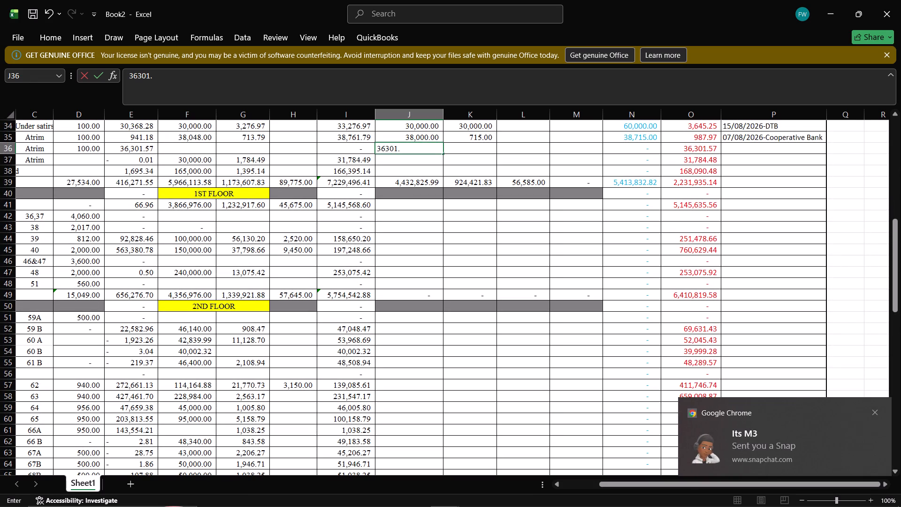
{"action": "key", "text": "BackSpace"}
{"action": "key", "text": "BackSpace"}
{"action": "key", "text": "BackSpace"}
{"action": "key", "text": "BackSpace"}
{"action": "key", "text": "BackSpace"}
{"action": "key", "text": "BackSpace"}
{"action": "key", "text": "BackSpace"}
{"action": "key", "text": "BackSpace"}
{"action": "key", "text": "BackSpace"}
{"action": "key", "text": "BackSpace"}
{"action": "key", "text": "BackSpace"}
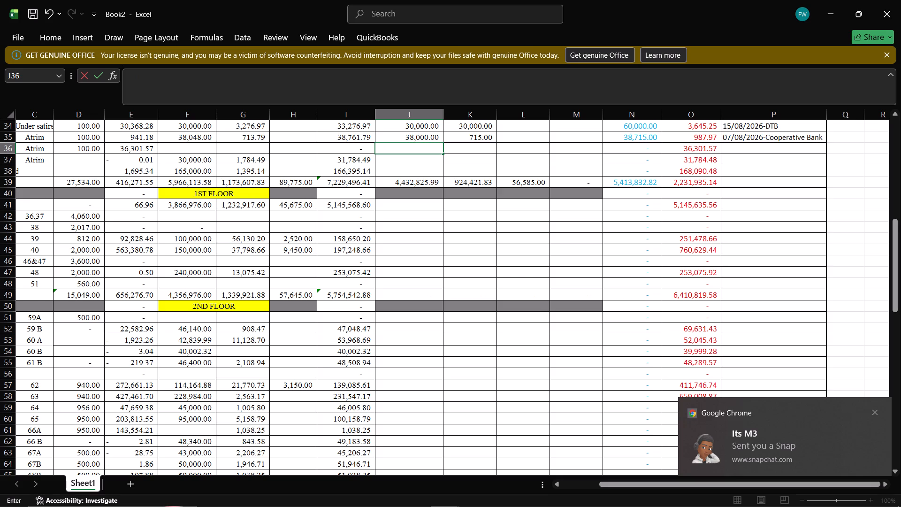
Enter 0 rent in J36, 0 stima in K36 and 0 in L36 for the Atrim unit in row 36.
{"action": "key", "text": "0"}
{"action": "key", "text": "Right"}
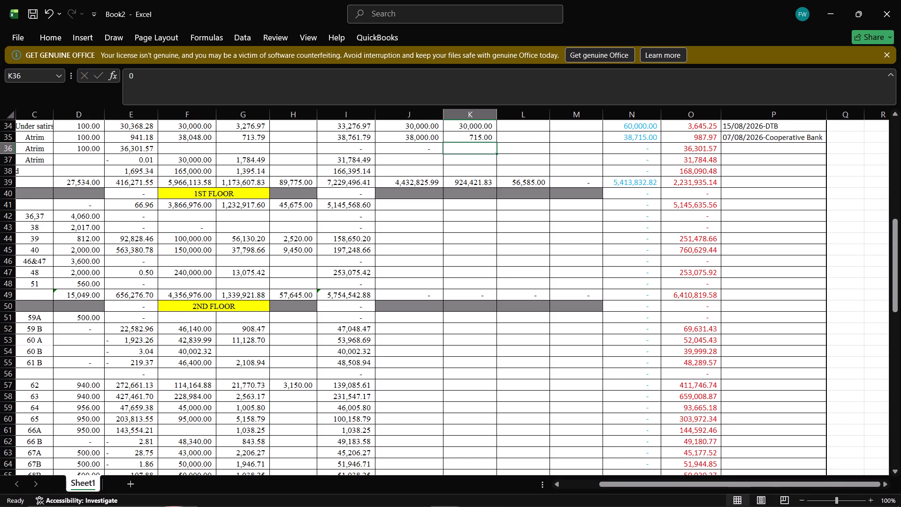
{"action": "key", "text": "0"}
{"action": "key", "text": "Right"}
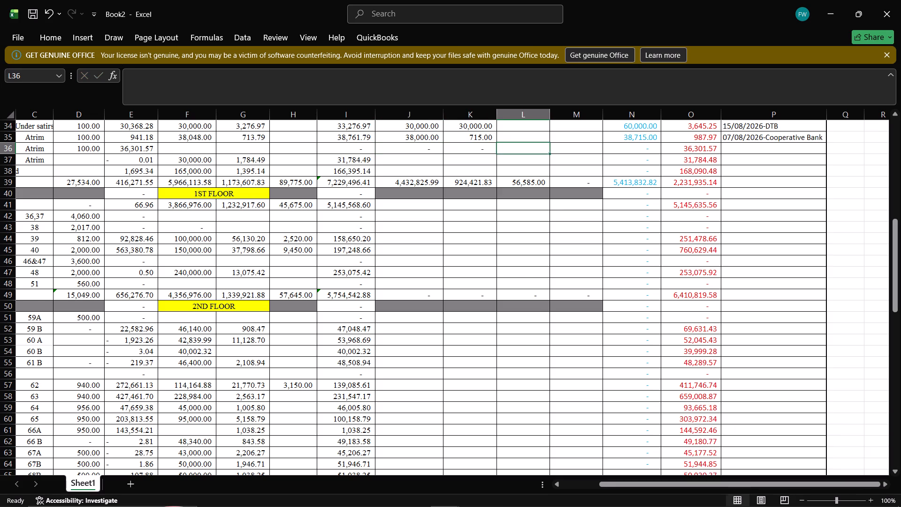
{"action": "key", "text": "0"}
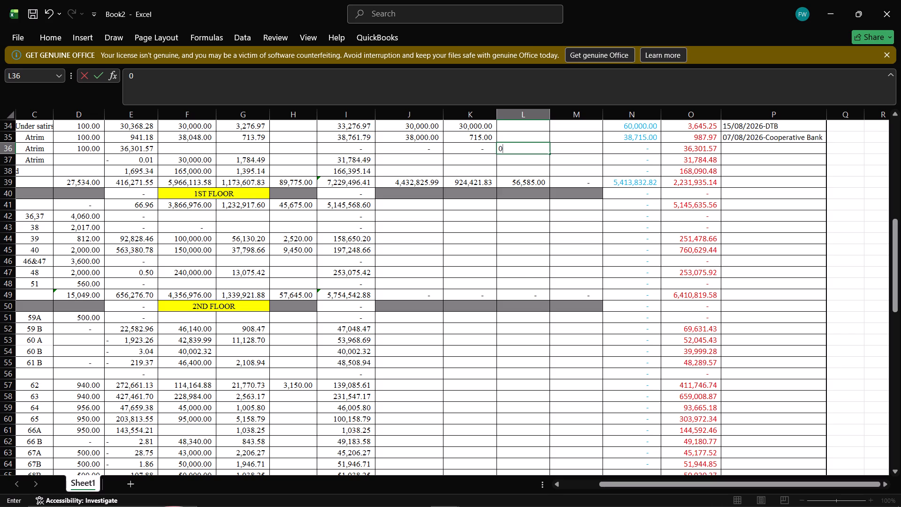
Enter the collections for the Atrim unit in row 37 as 30000 rent in J37 and 1784.5 stima in K37.
{"action": "left_click", "coordinate": [396, 160]}
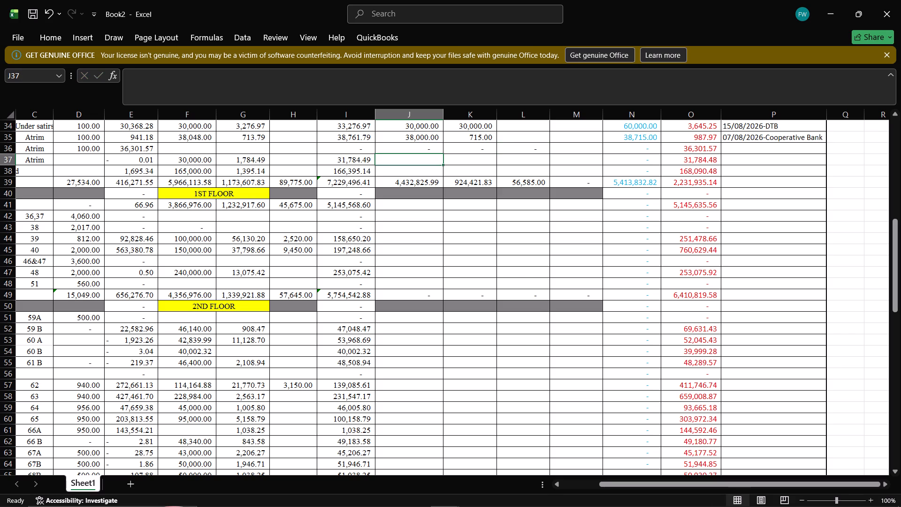
{"action": "key", "text": "3"}
{"action": "type", "text": "0000"}
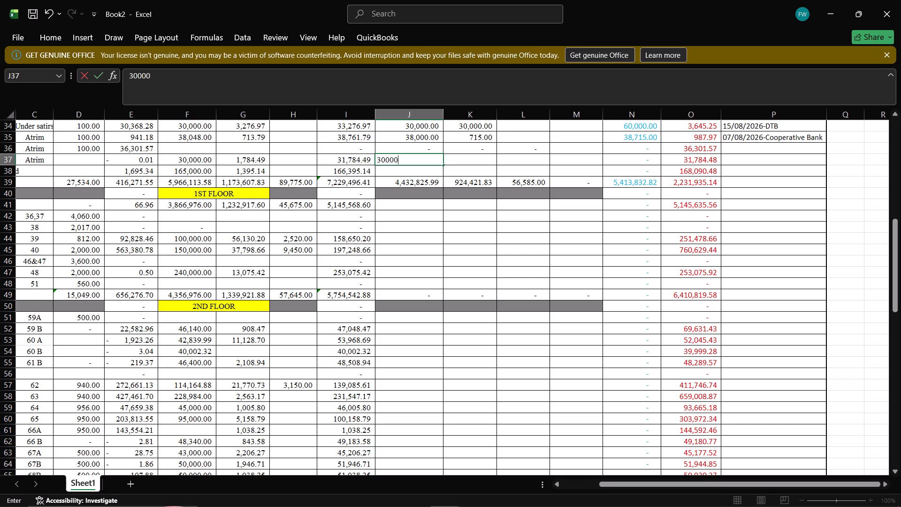
{"action": "key", "text": "Right"}
{"action": "key", "text": "1"}
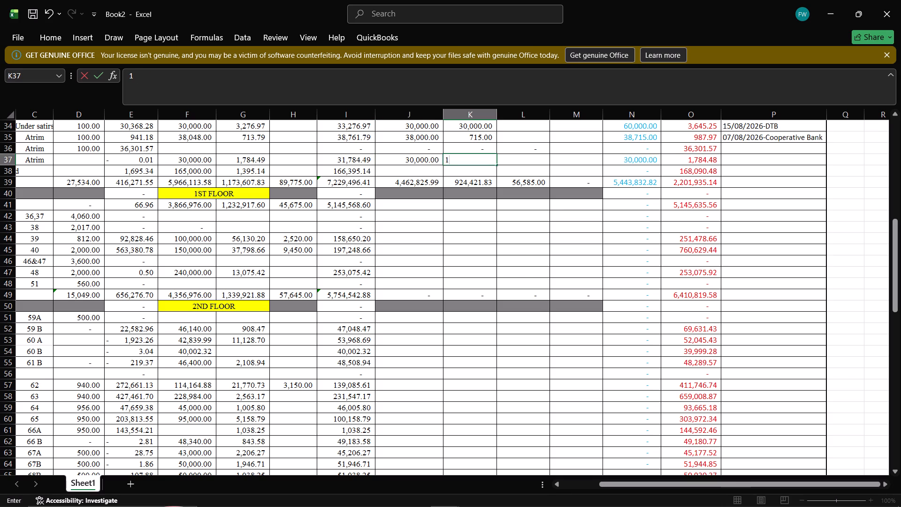
{"action": "type", "text": "78"}
{"action": "key", "text": "4"}
{"action": "key", "text": "period"}
{"action": "key", "text": "5"}
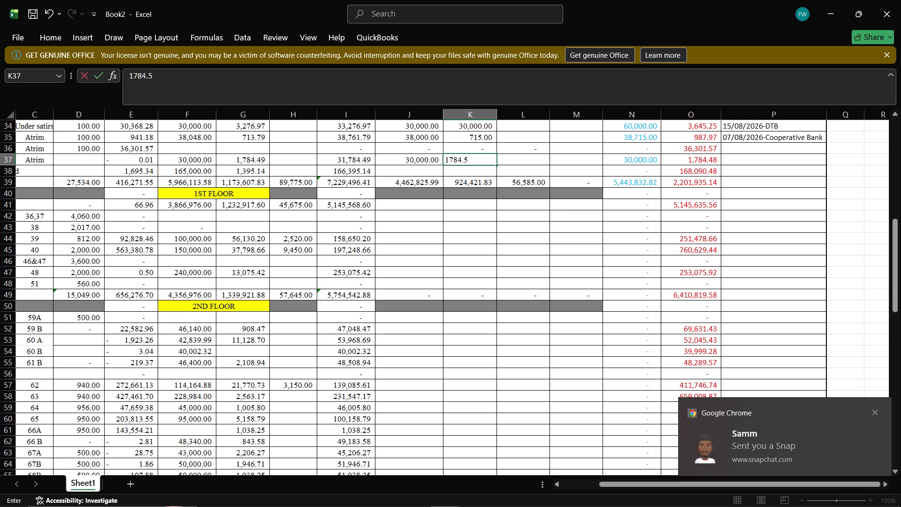
Record the payment date and bank for the Atrim unit in row 37 as 01/08,2026-DTB in P37.
{"action": "left_click", "coordinate": [737, 162]}
{"action": "key", "text": "0"}
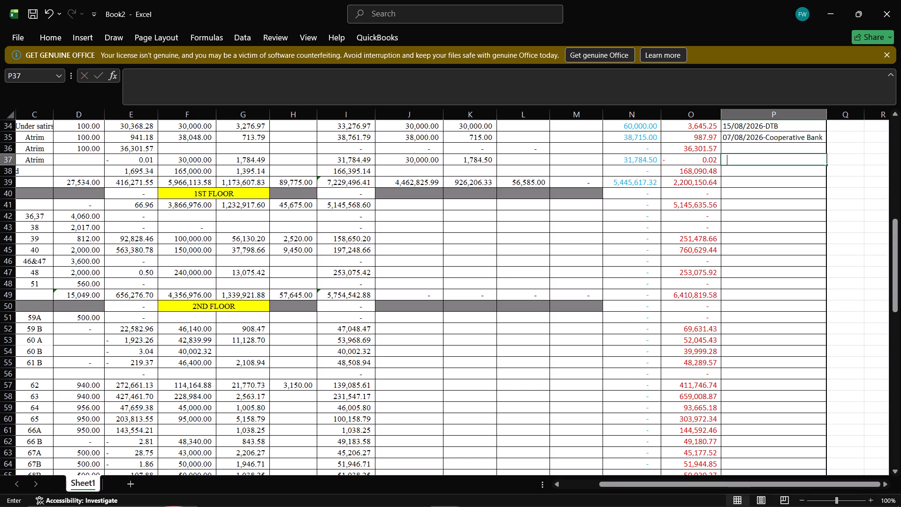
{"action": "key", "text": "1"}
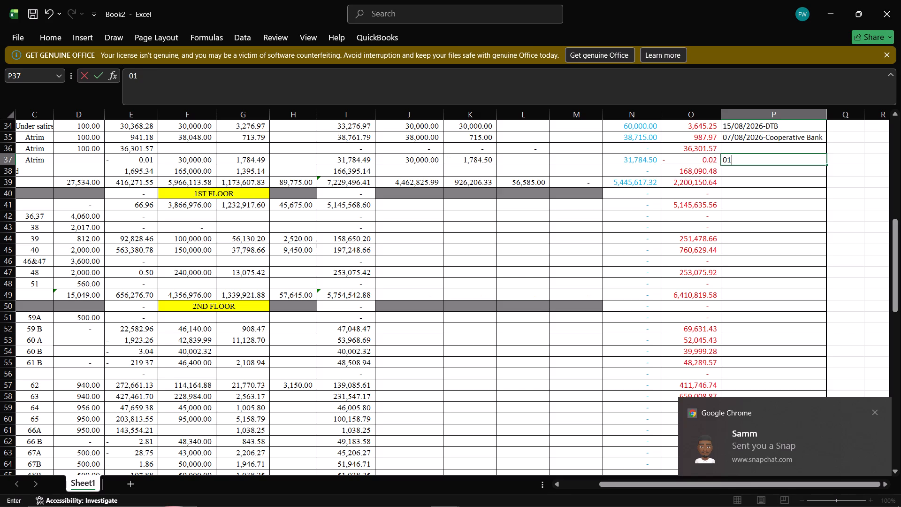
{"action": "key", "text": "slash"}
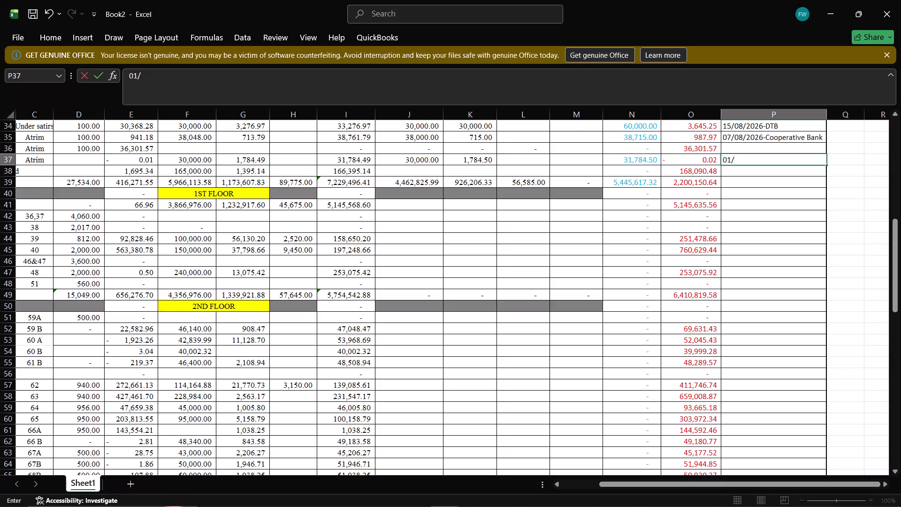
{"action": "type", "text": "08"}
{"action": "key", "text": "comma"}
{"action": "key", "text": "2"}
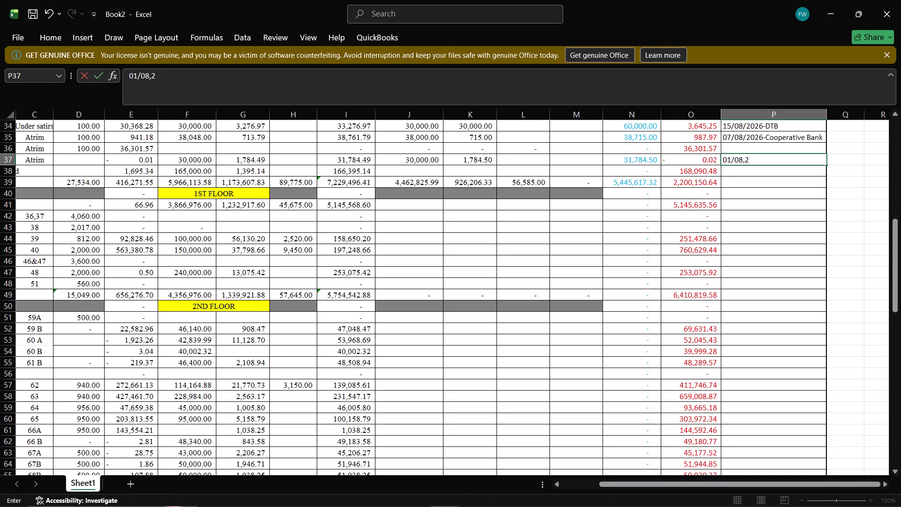
{"action": "type", "text": "026"}
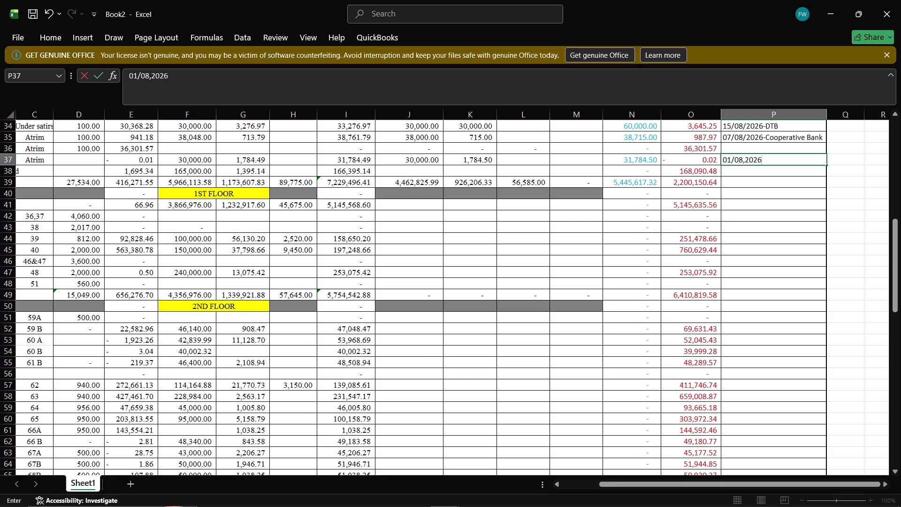
{"action": "key", "text": "minus"}
{"action": "type", "text": "DTB"}
Enter 0 rent in J38 and 0 stima in K38 for the last ground-floor tenant in row 38.
{"action": "left_click", "coordinate": [431, 170]}
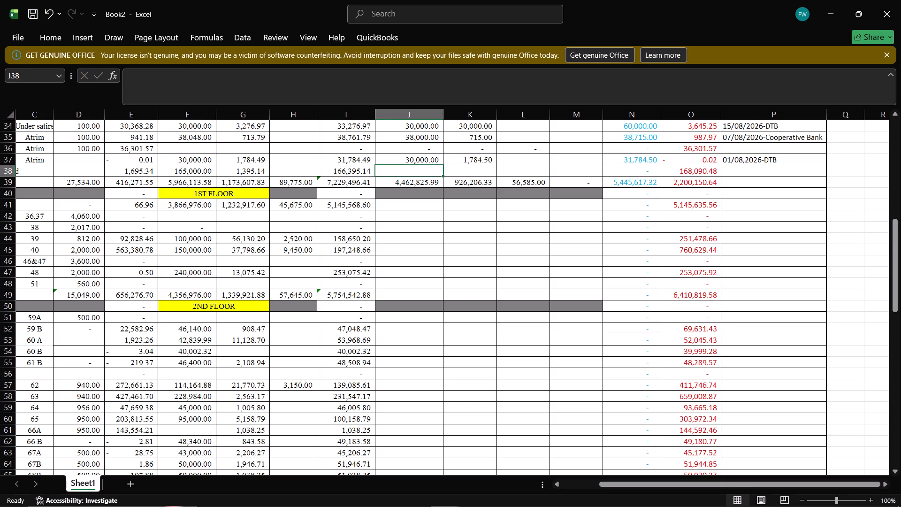
{"action": "key", "text": "0"}
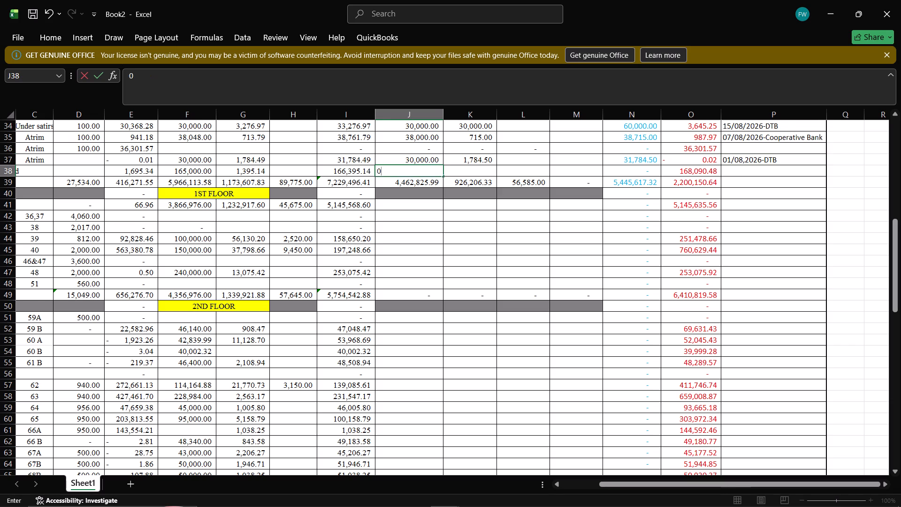
{"action": "key", "text": "Right"}
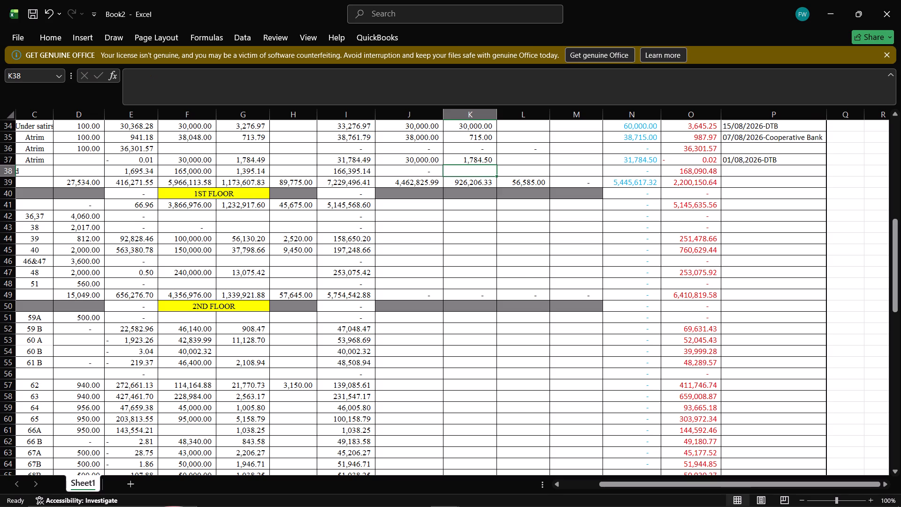
{"action": "key", "text": "0"}
{"action": "key", "text": "Right"}
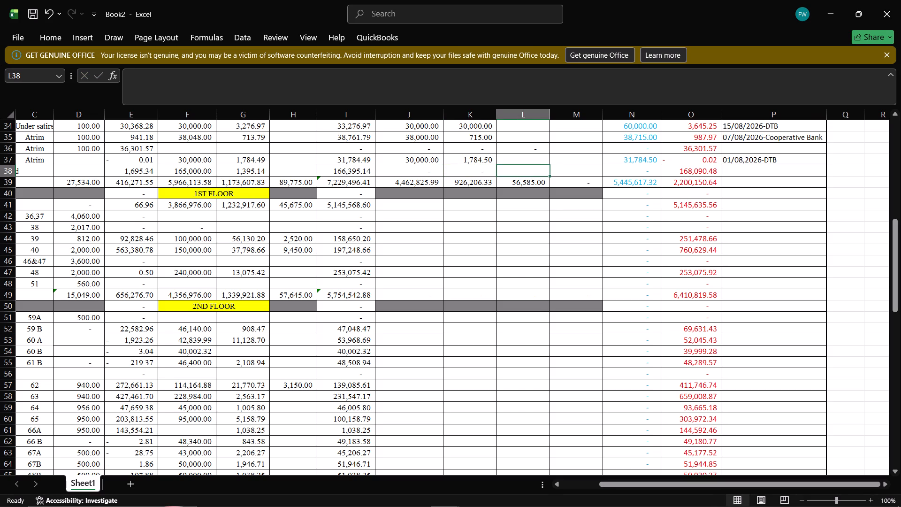
Enter the collections for the first 1st-floor tenant in row 41 as 4000000 rent in J41 and 1000000 stima in K41.
{"action": "scroll", "coordinate": [401, 205], "scroll_direction": "down", "scroll_amount": 4}
{"action": "scroll", "coordinate": [401, 205], "scroll_direction": "right", "scroll_amount": 1}
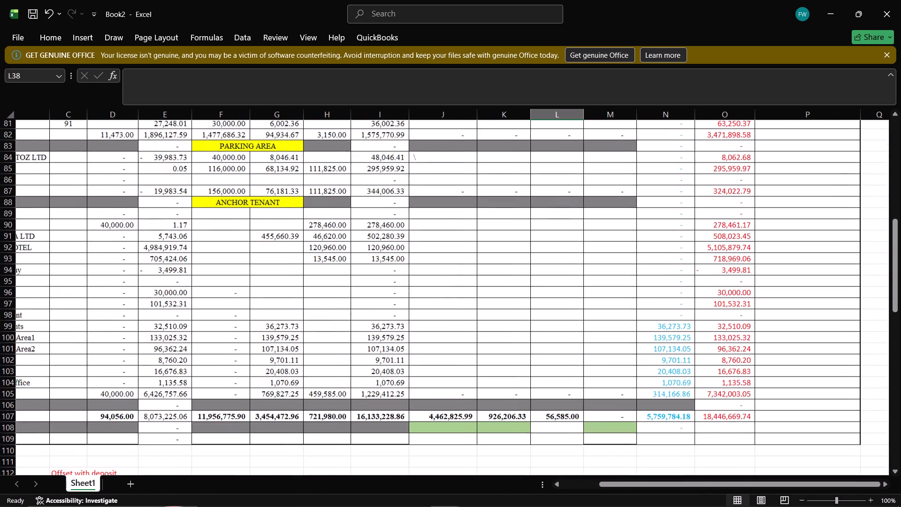
{"action": "scroll", "coordinate": [401, 205], "scroll_direction": "up", "scroll_amount": 5}
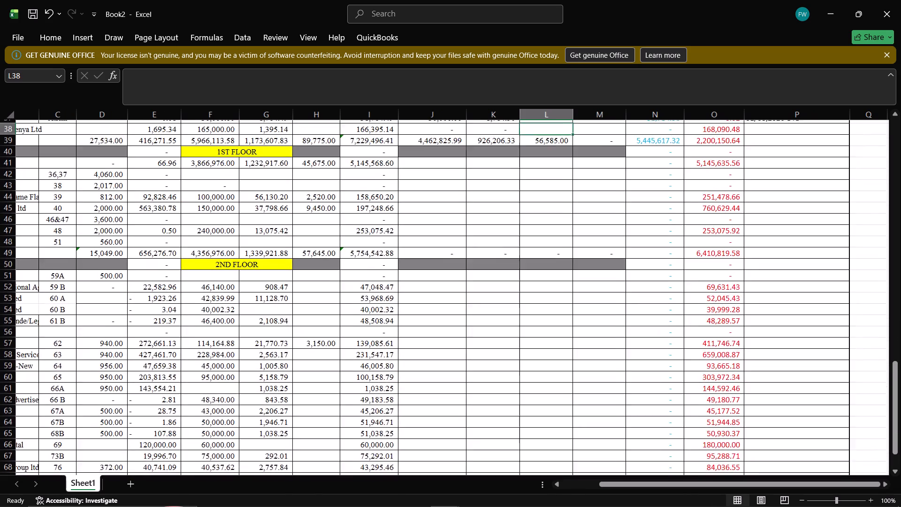
{"action": "scroll", "coordinate": [401, 205], "scroll_direction": "up", "scroll_amount": 1}
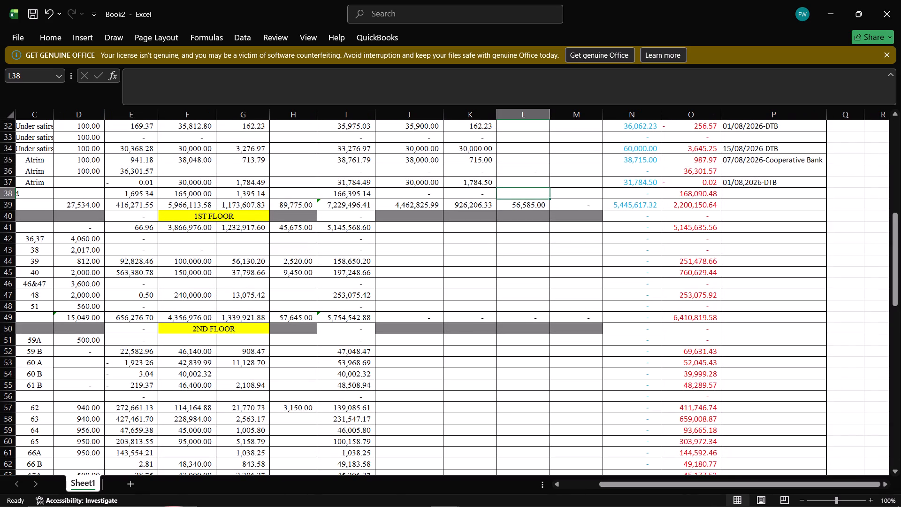
{"action": "scroll", "coordinate": [384, 236], "scroll_direction": "right", "scroll_amount": 1}
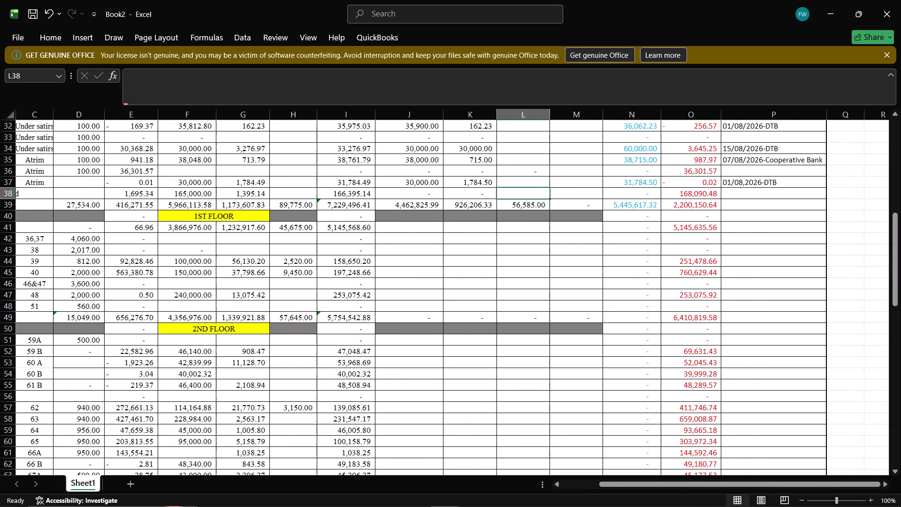
{"action": "scroll", "coordinate": [384, 236], "scroll_direction": "right", "scroll_amount": 1}
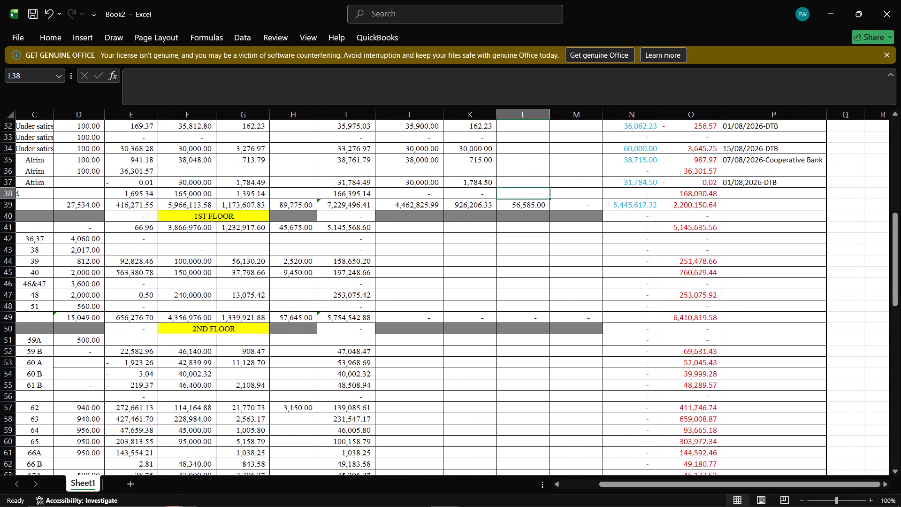
{"action": "left_click", "coordinate": [423, 226]}
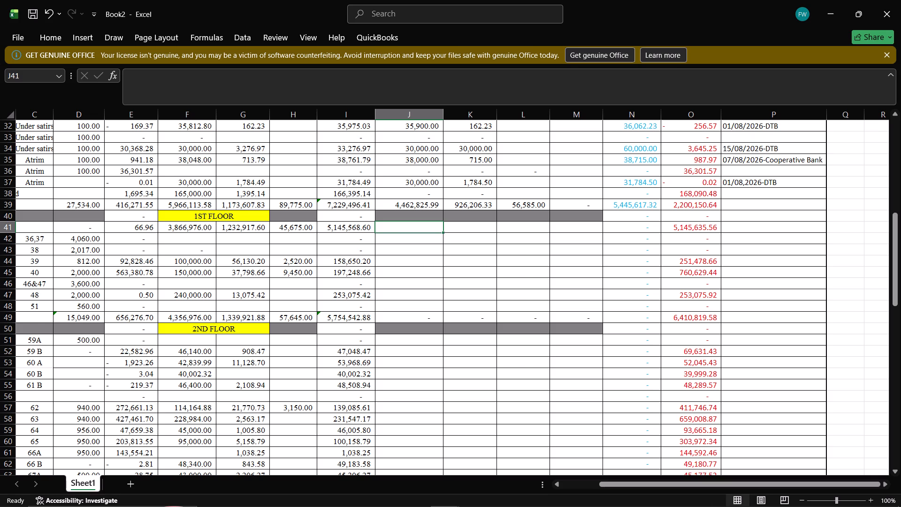
{"action": "key", "text": "4"}
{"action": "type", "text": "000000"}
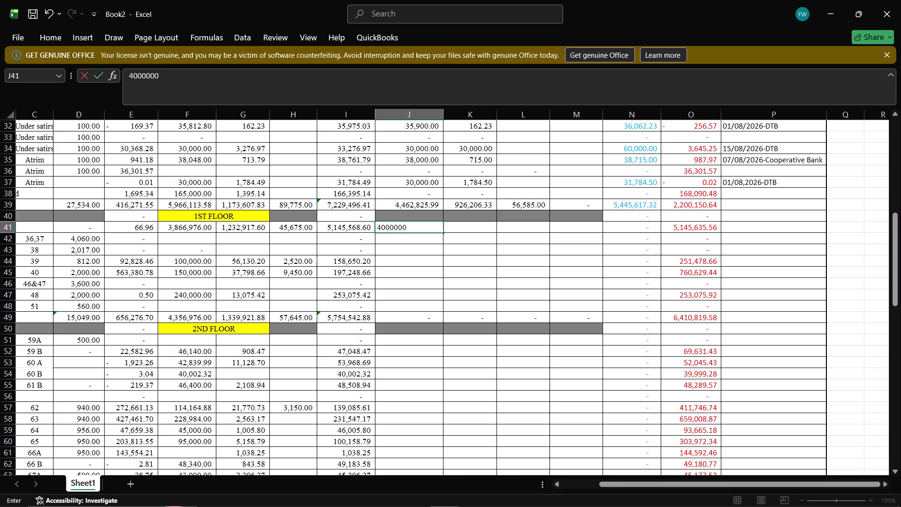
{"action": "left_click", "coordinate": [455, 227]}
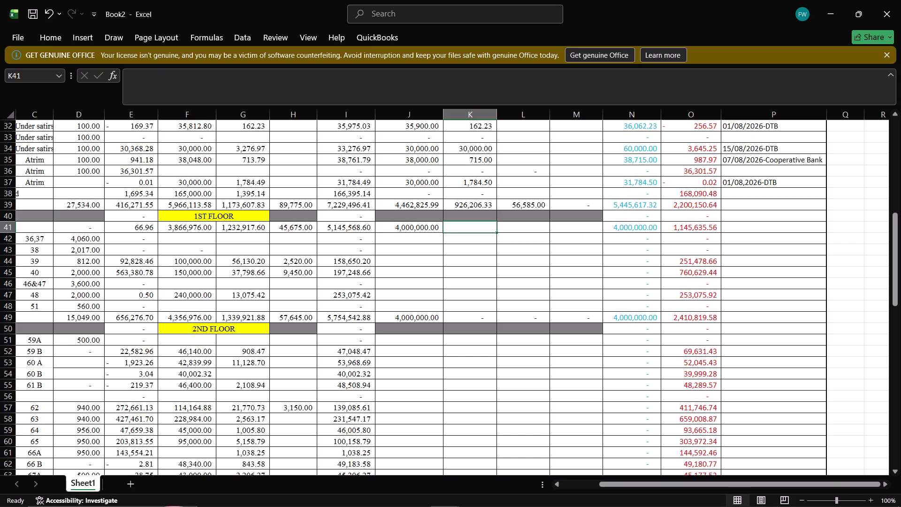
{"action": "key", "text": "1"}
{"action": "key", "text": "2"}
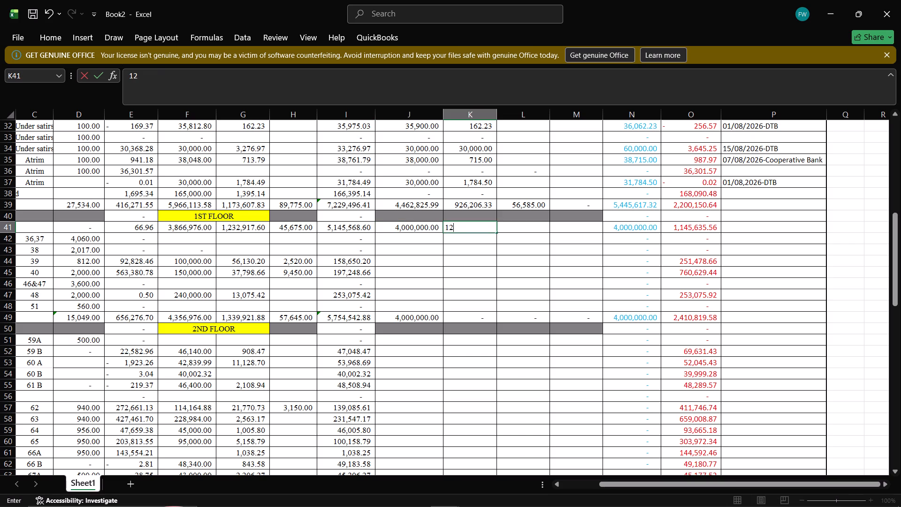
{"action": "key", "text": "BackSpace"}
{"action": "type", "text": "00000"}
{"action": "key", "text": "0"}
Enter 45675 as the other collection for the first 1st-floor tenant in L41.
{"action": "left_click", "coordinate": [514, 228]}
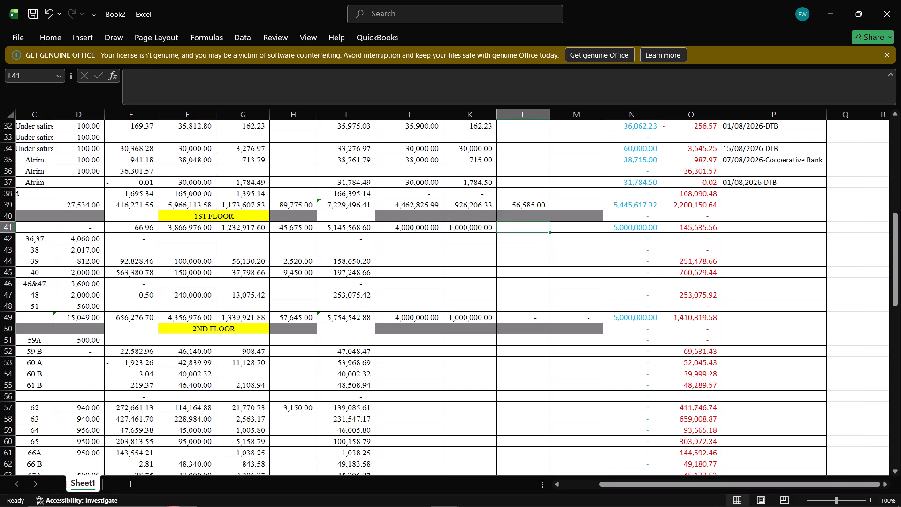
{"action": "key", "text": "4"}
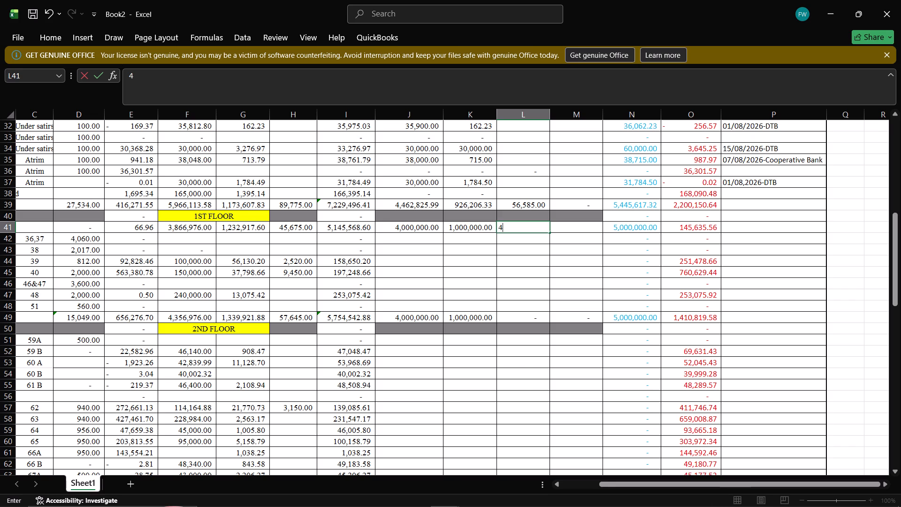
{"action": "key", "text": "5"}
{"action": "key", "text": "6"}
{"action": "key", "text": "7"}
{"action": "key", "text": "5"}
Record the payment date and bank for the first 1st-floor tenant in P41 as 07/08/2026-DTB.
{"action": "left_click", "coordinate": [769, 229]}
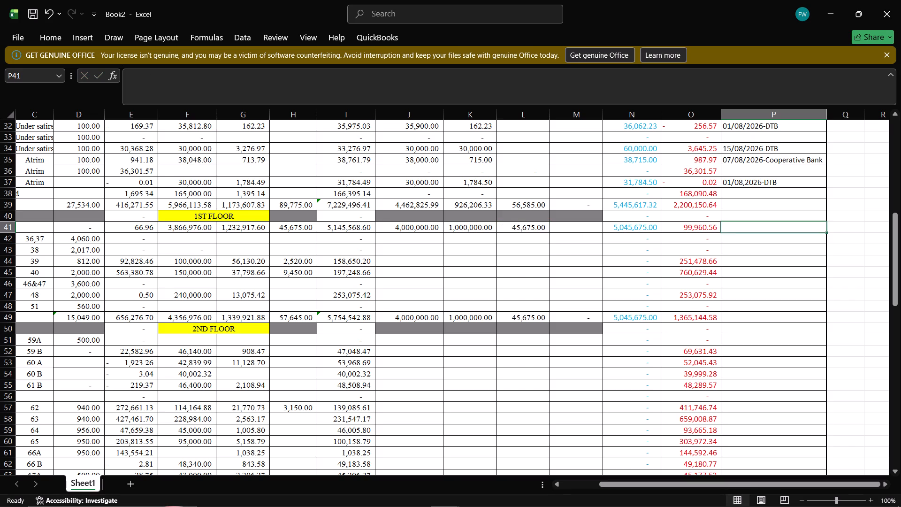
{"action": "type", "text": "07"}
{"action": "type", "text": "/08"}
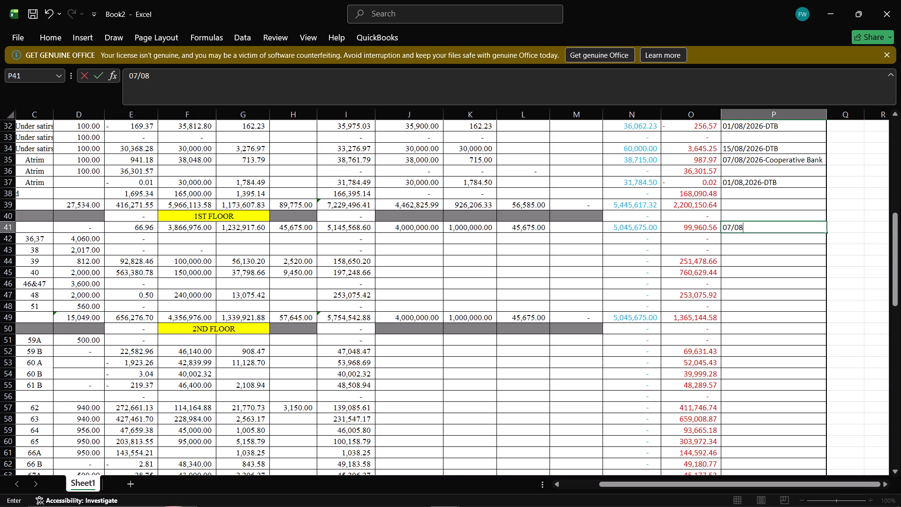
{"action": "key", "text": "slash"}
{"action": "type", "text": "2026"}
{"action": "key", "text": "minus"}
{"action": "type", "text": "DTB"}
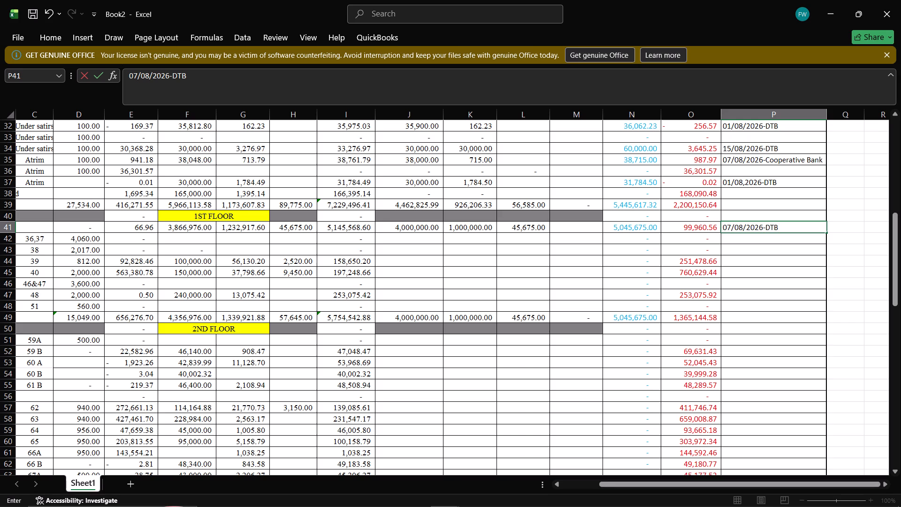
Enter 0 rent and 0 stima for unit 36,37 in J42 and K42 and for unit 38 in J43 and K43.
{"action": "left_click", "coordinate": [403, 238]}
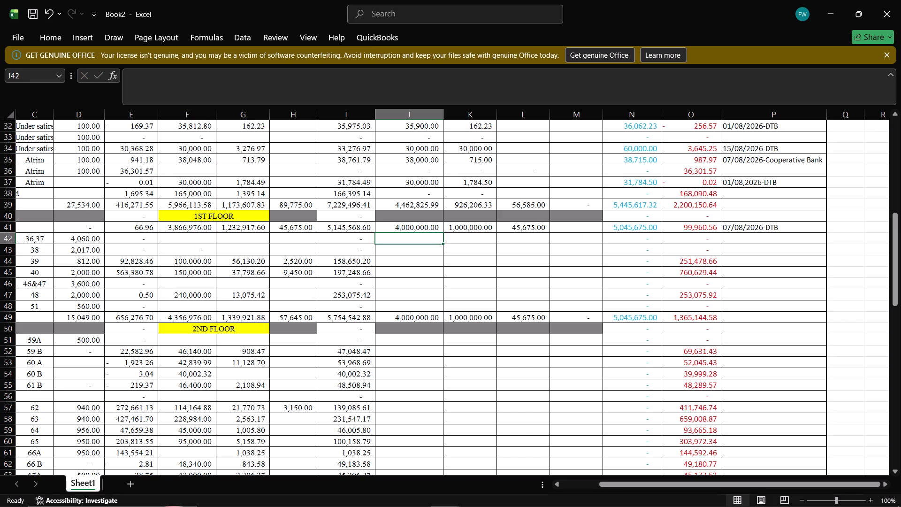
{"action": "key", "text": "0"}
{"action": "key", "text": "Right"}
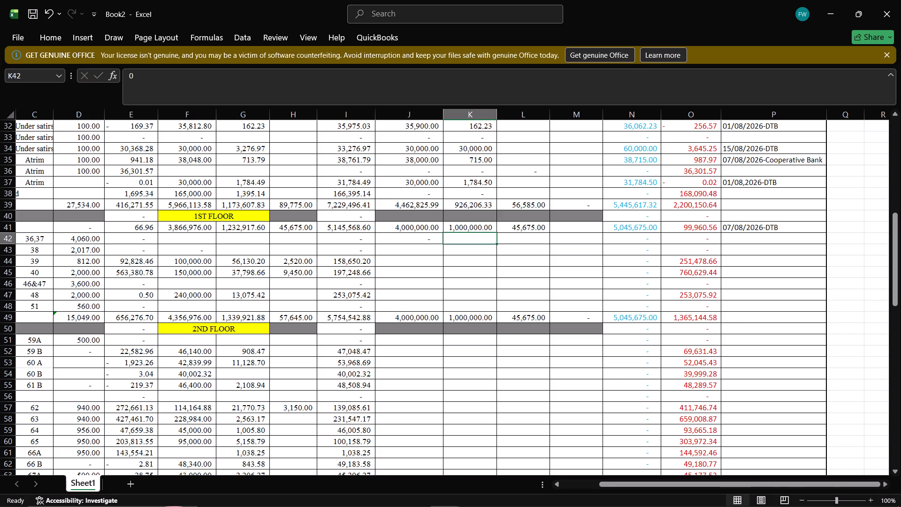
{"action": "key", "text": "0"}
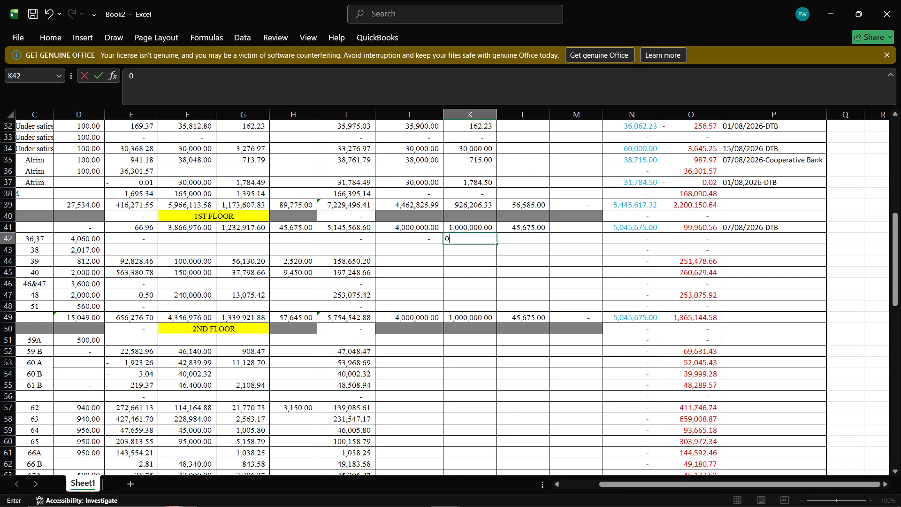
{"action": "left_click", "coordinate": [394, 250]}
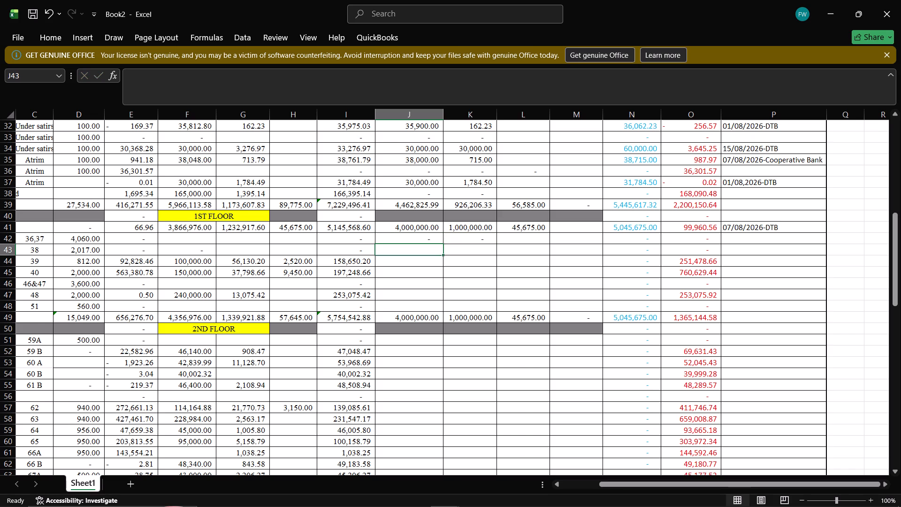
{"action": "key", "text": "0"}
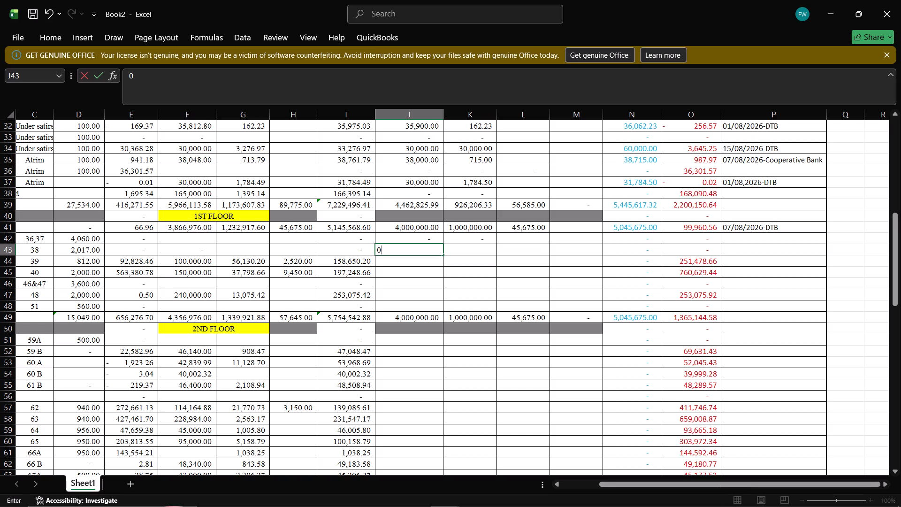
{"action": "key", "text": "Right"}
{"action": "key", "text": "0"}
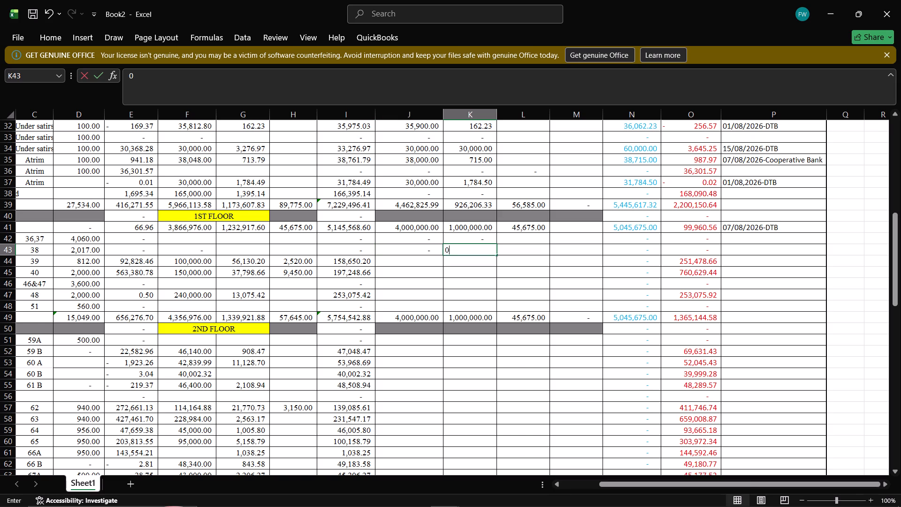
{"action": "key", "text": "Right"}
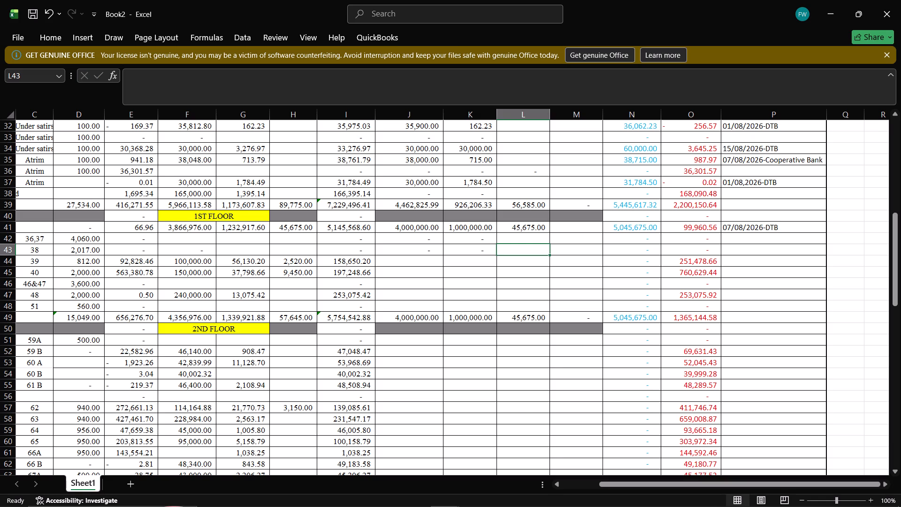
Enter the collections for unit 39 in row 44 as 100000 rent in J44, 56130 stima in K44 and 2500 other in L44.
{"action": "left_click", "coordinate": [402, 264]}
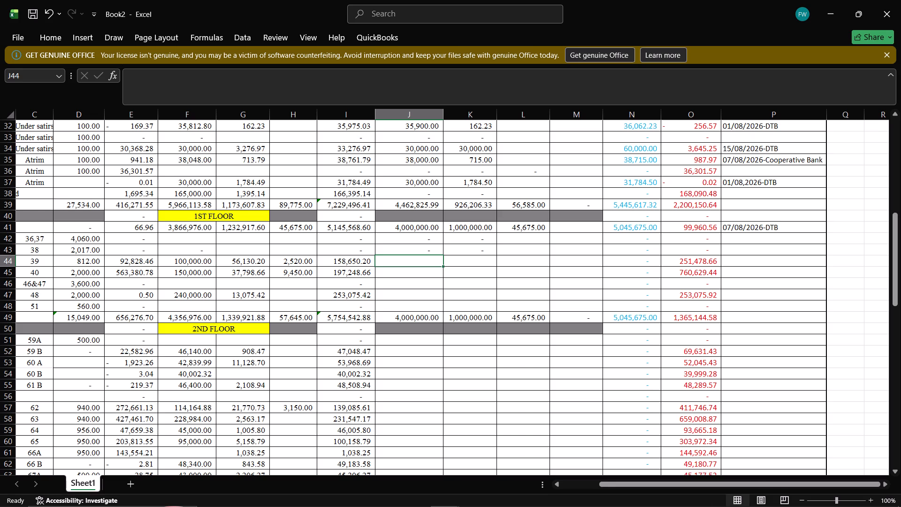
{"action": "key", "text": "1"}
{"action": "type", "text": "00000"}
{"action": "key", "text": "Right"}
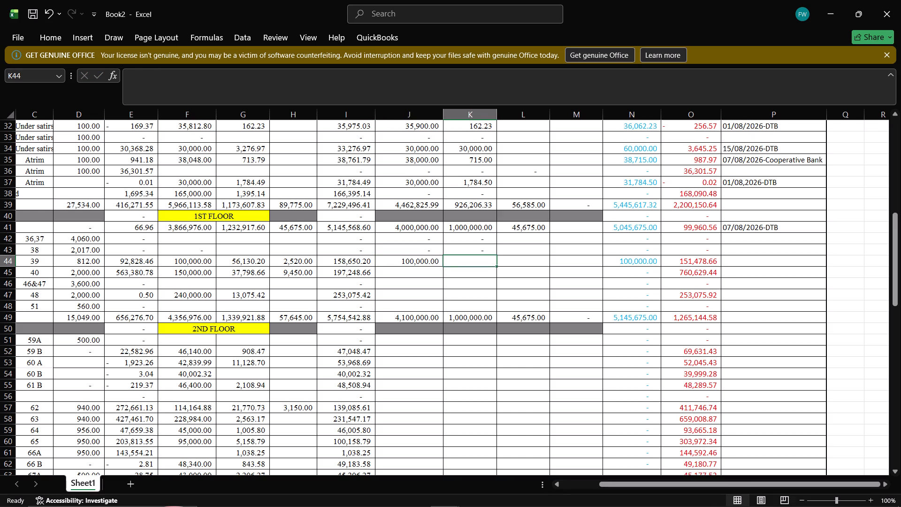
{"action": "type", "text": "56"}
{"action": "key", "text": "1"}
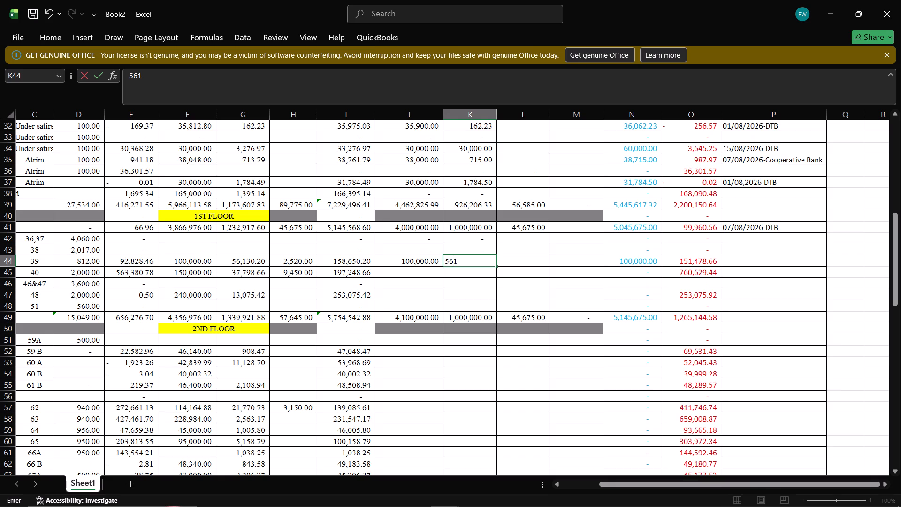
{"action": "key", "text": "3"}
{"action": "key", "text": "0"}
{"action": "key", "text": "Right"}
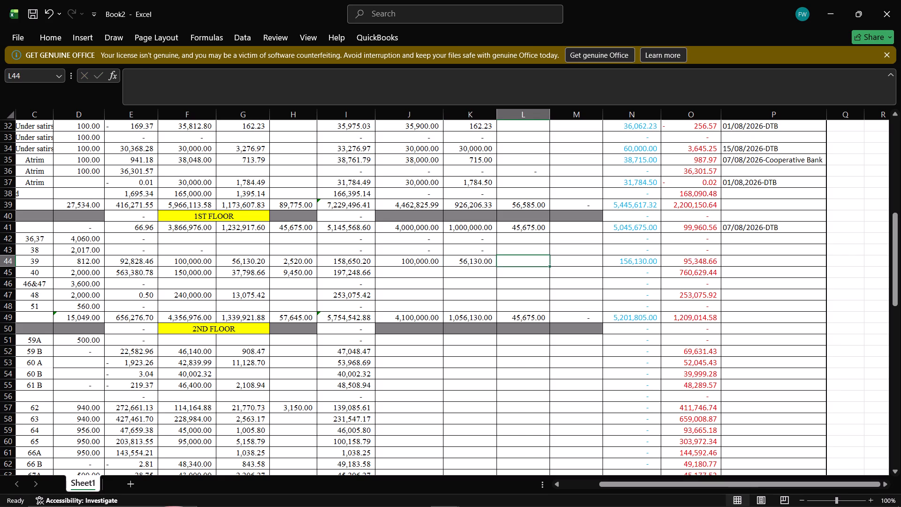
{"action": "key", "text": "2"}
{"action": "type", "text": "500"}
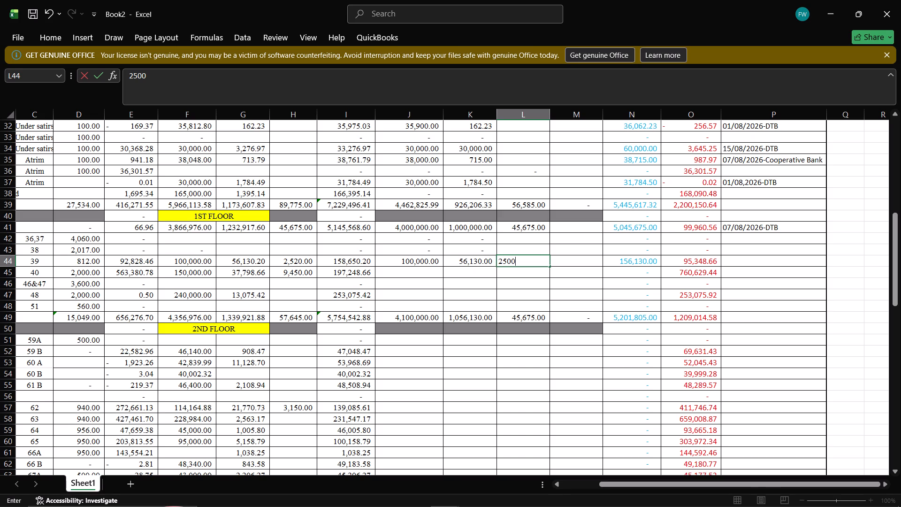
Record the payment date and bank for unit 39 in P44 as 06/08/2026-Cooperative Bank.
{"action": "left_click", "coordinate": [737, 263]}
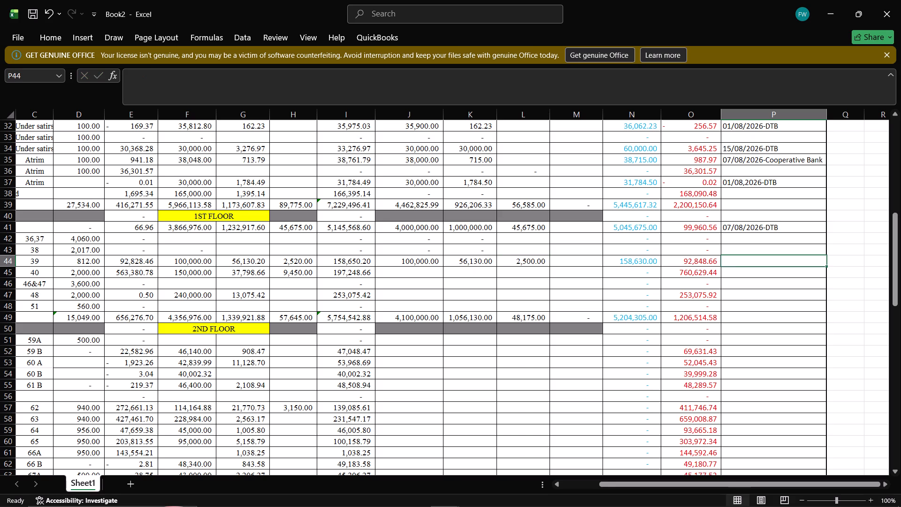
{"action": "scroll", "coordinate": [737, 263], "scroll_direction": "up", "scroll_amount": 3}
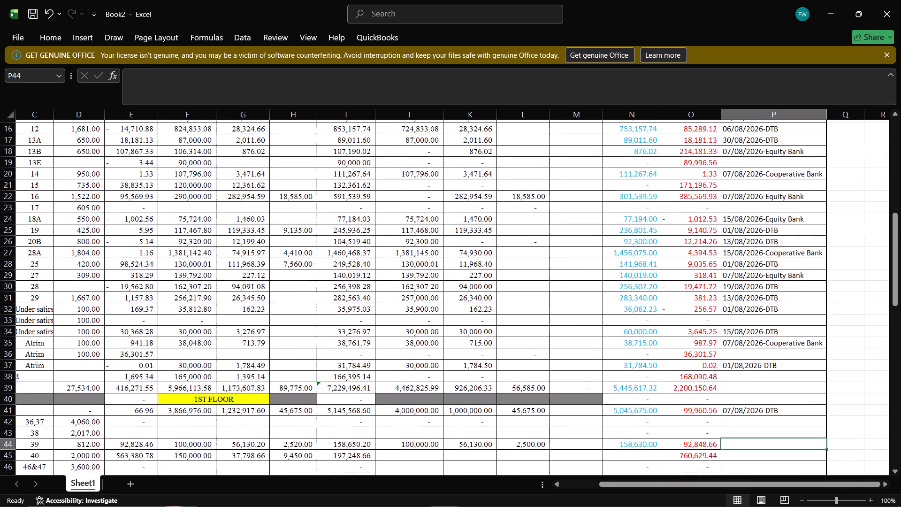
{"action": "scroll", "coordinate": [737, 263], "scroll_direction": "up", "scroll_amount": 1}
{"action": "scroll", "coordinate": [739, 253], "scroll_direction": "down", "scroll_amount": 2}
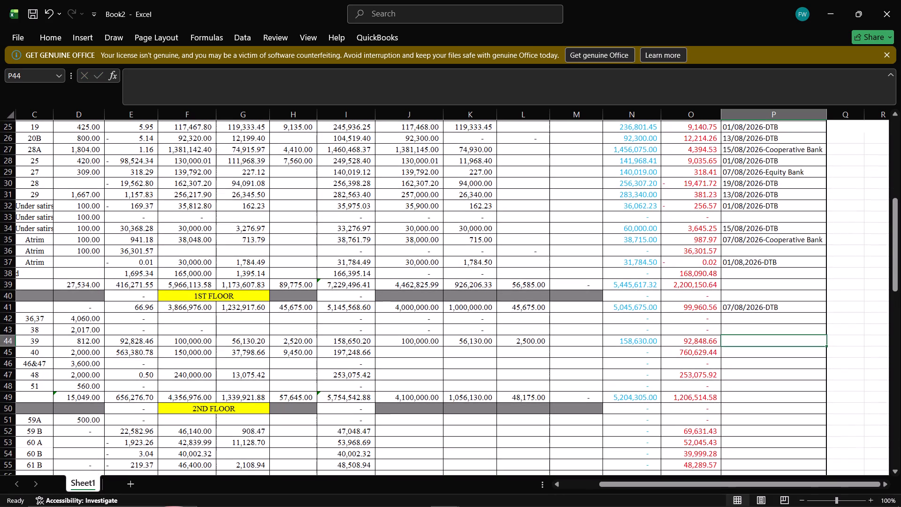
{"action": "key", "text": "0"}
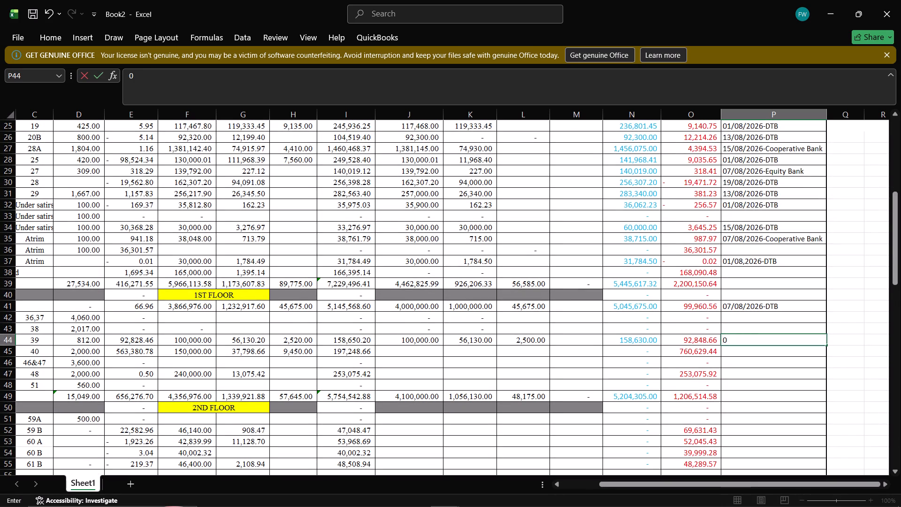
{"action": "key", "text": "6"}
{"action": "type", "text": "/08"}
{"action": "type", "text": "/2"}
{"action": "key", "text": "0"}
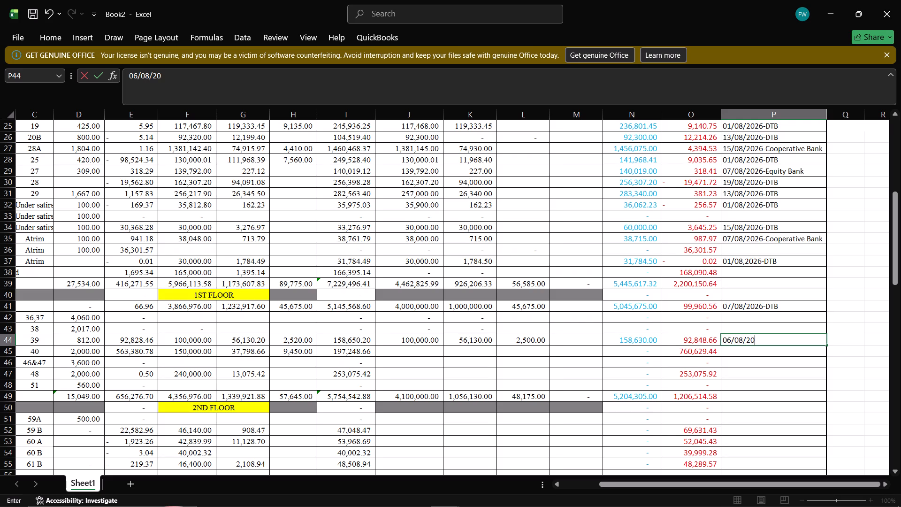
{"action": "type", "text": "25"}
{"action": "key", "text": "BackSpace"}
{"action": "key", "text": "6"}
{"action": "key", "text": "minus"}
{"action": "key", "text": "c"}
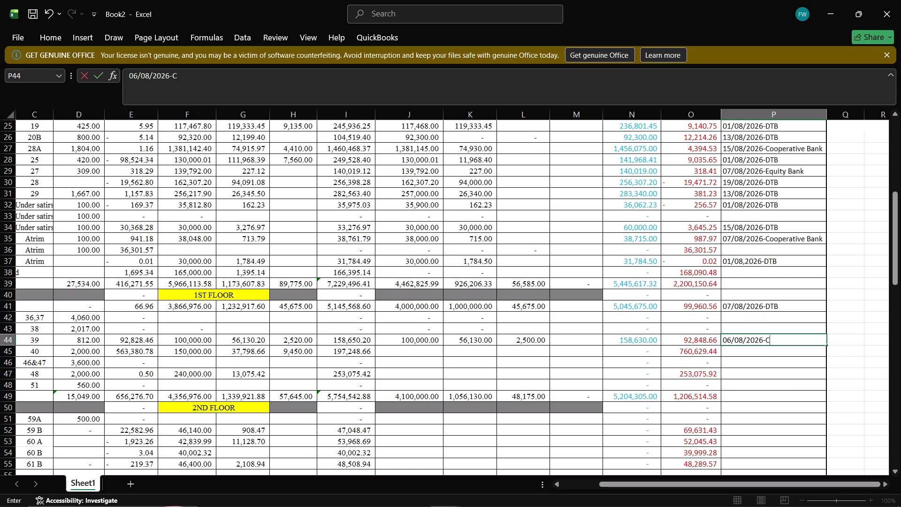
{"action": "type", "text": "oop"}
{"action": "type", "text": "er"}
{"action": "key", "text": "a"}
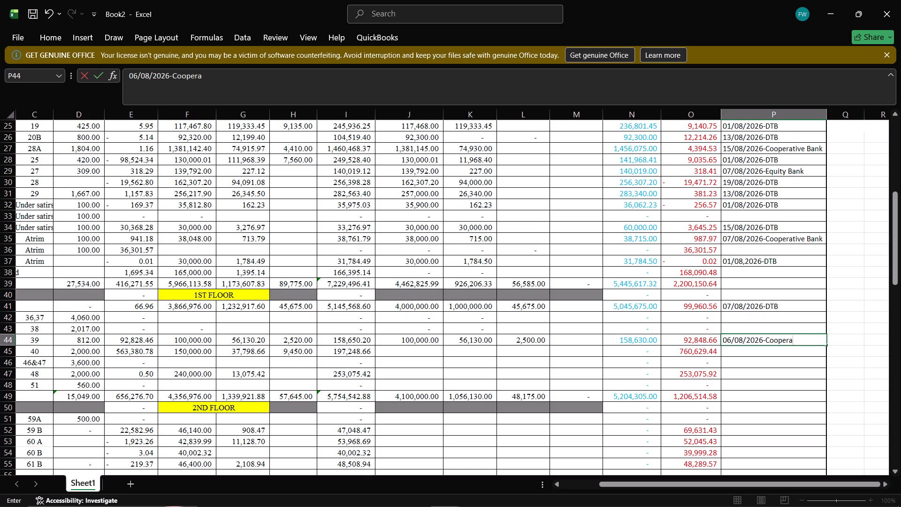
{"action": "type", "text": "tiv"}
{"action": "key", "text": "e"}
{"action": "key", "text": "space"}
{"action": "key", "text": "b"}
{"action": "key", "text": "a"}
{"action": "type", "text": "nk"}
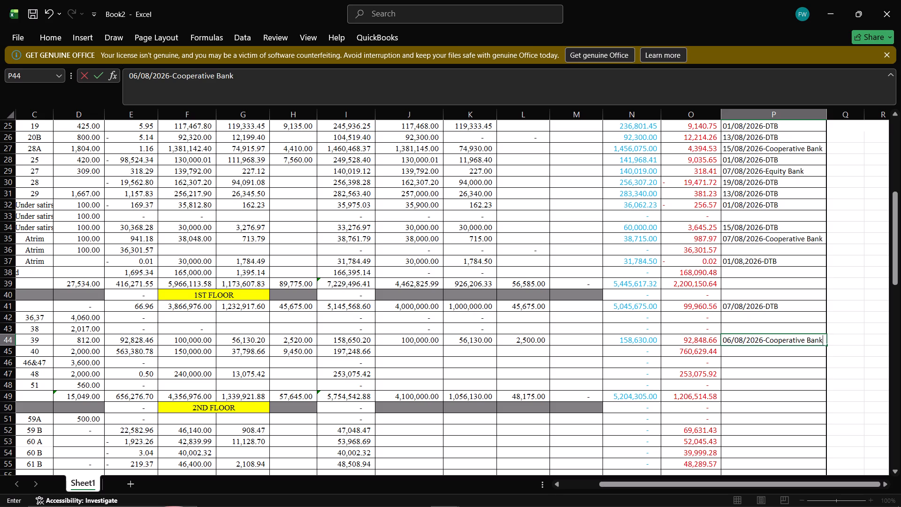
Enter 155000 as the rent collected for unit 40 in J45.
{"action": "scroll", "coordinate": [512, 322], "scroll_direction": "down", "scroll_amount": 1}
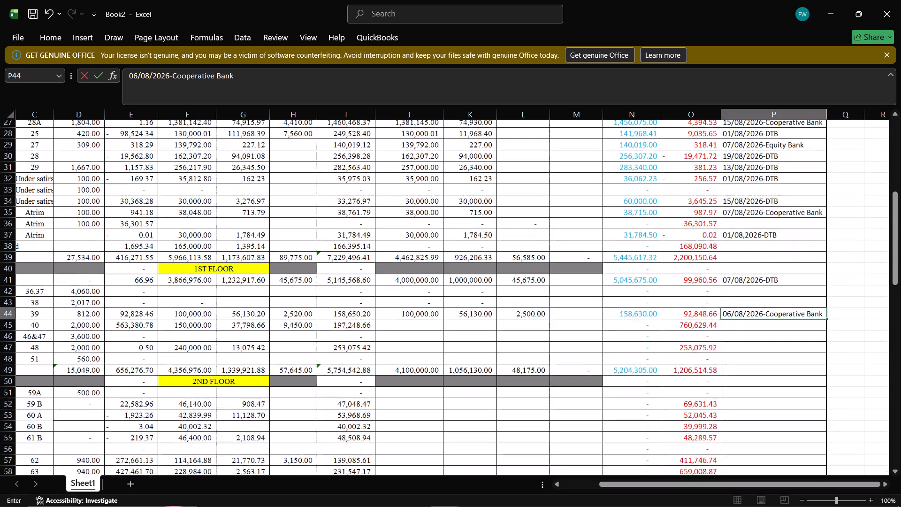
{"action": "scroll", "coordinate": [515, 308], "scroll_direction": "down", "scroll_amount": 1}
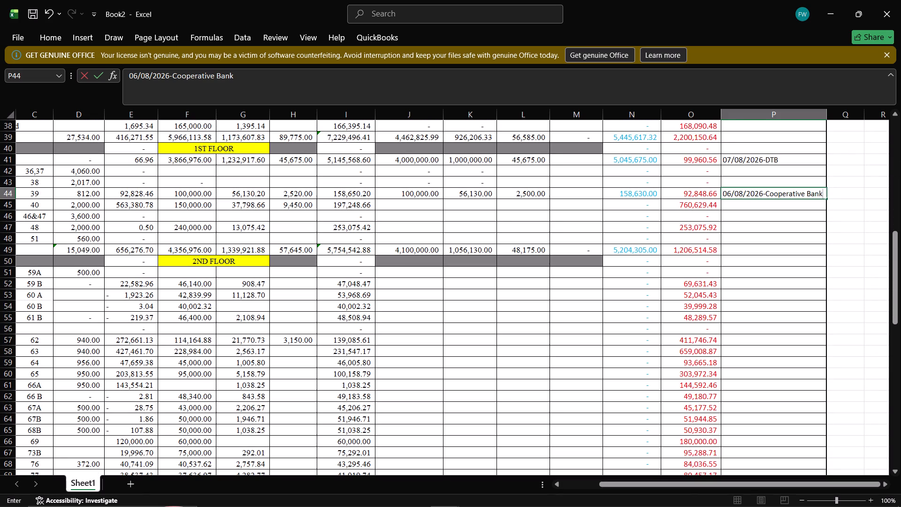
{"action": "left_click", "coordinate": [409, 206]}
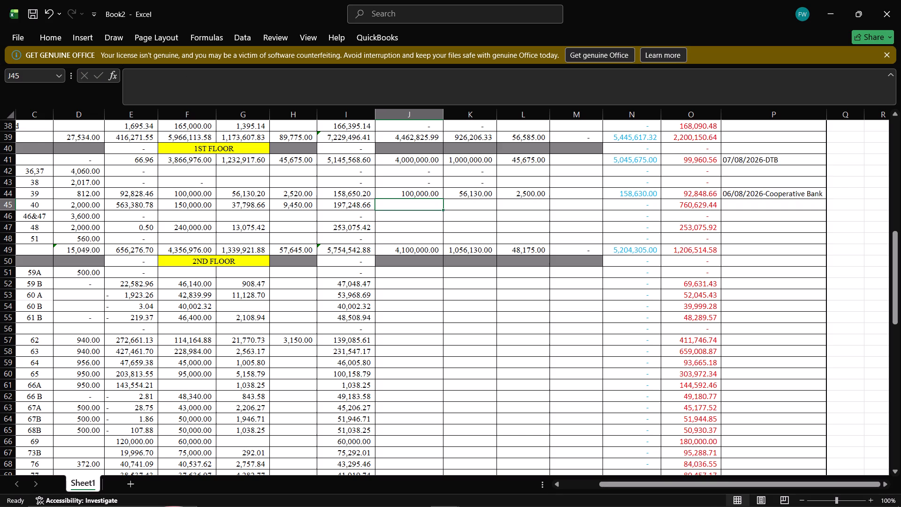
{"action": "key", "text": "1"}
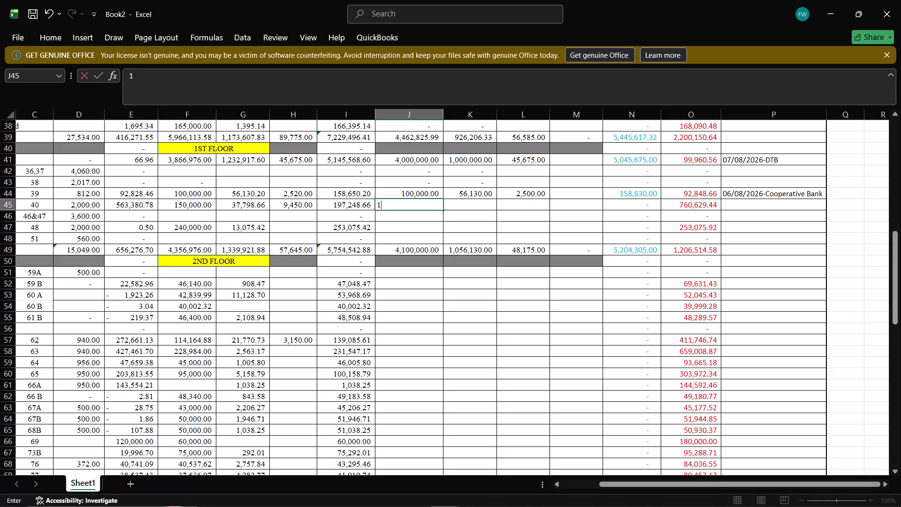
{"action": "type", "text": "55"}
{"action": "type", "text": "000"}
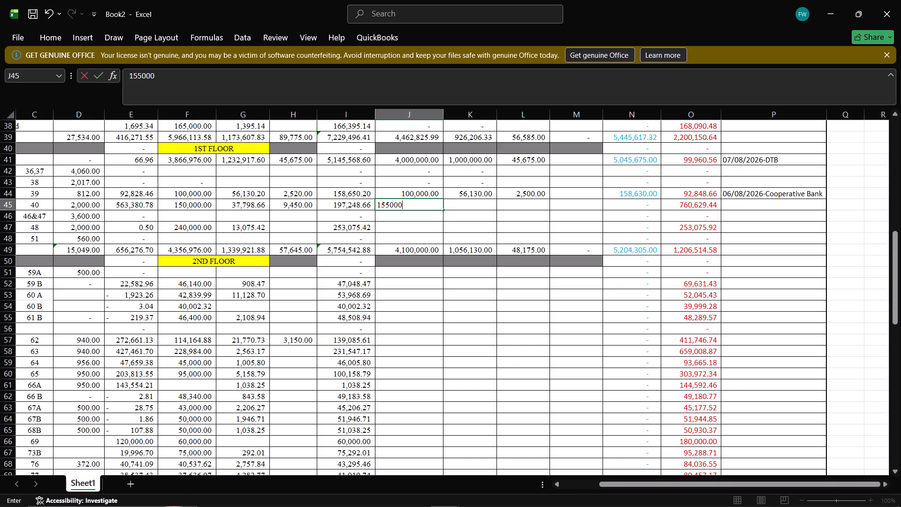
{"action": "left_click", "coordinate": [466, 208]}
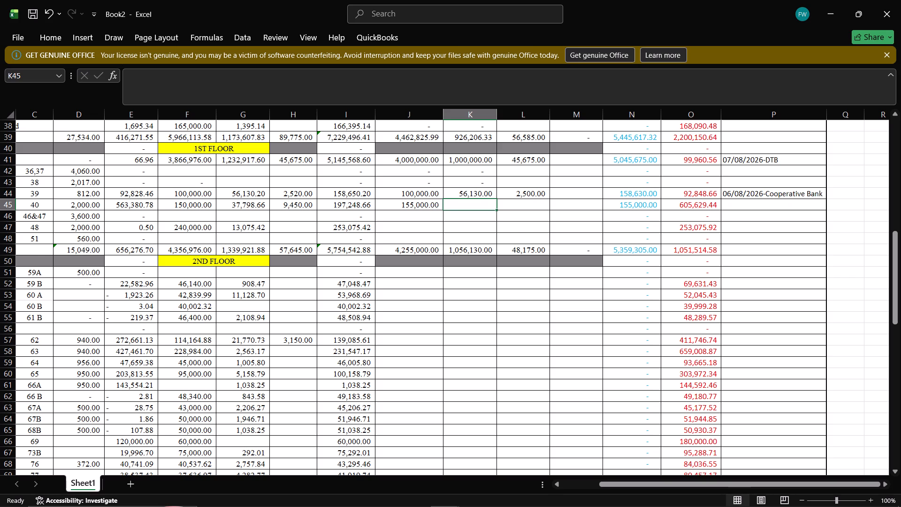
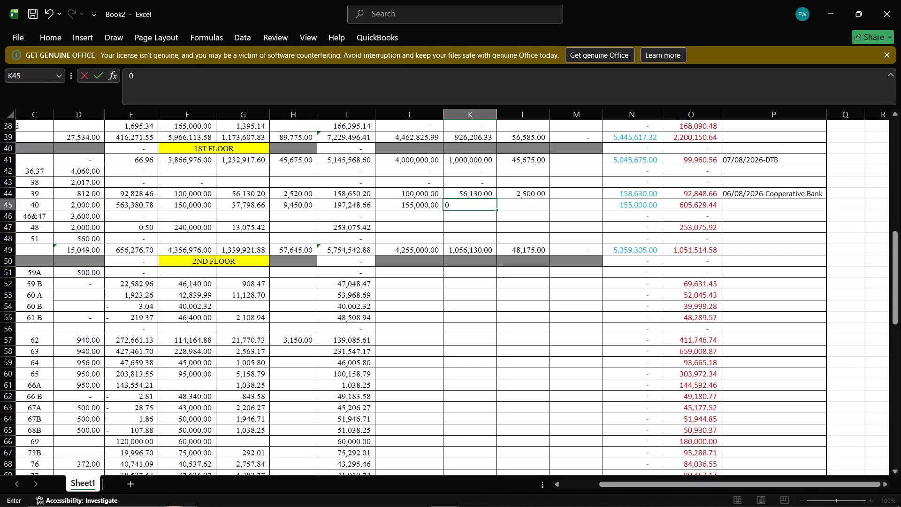
Record the payment date and bank for unit 40 in P45 as 05/08/2026-DTB.
{"action": "left_click", "coordinate": [740, 207]}
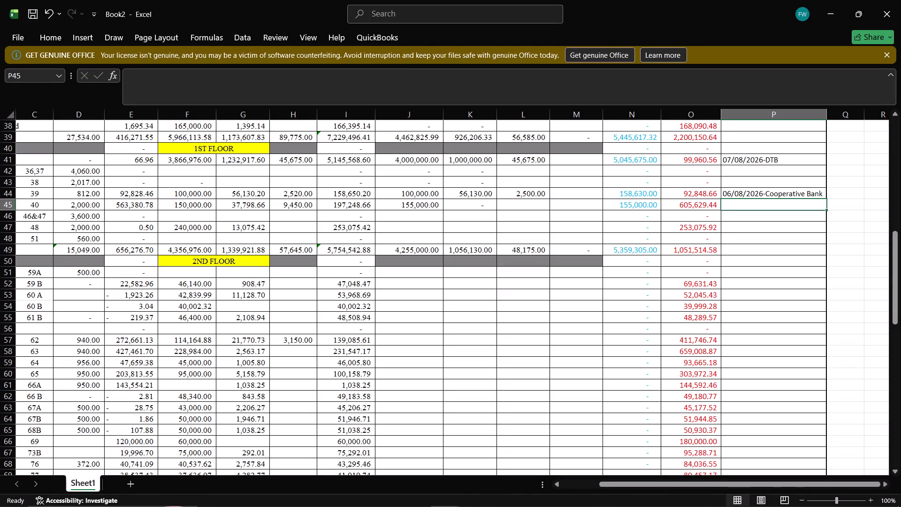
{"action": "key", "text": "0"}
{"action": "key", "text": "5"}
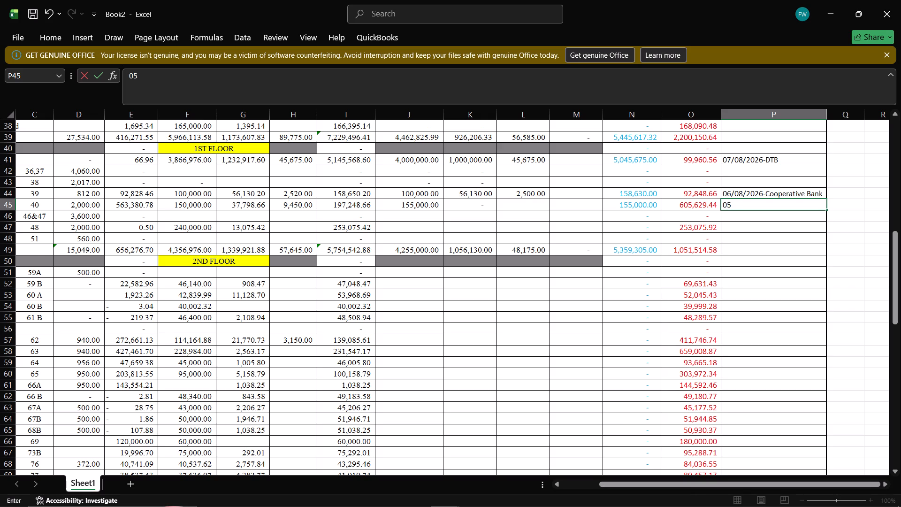
{"action": "type", "text": "/08/"}
{"action": "key", "text": "2"}
{"action": "key", "text": "0"}
{"action": "type", "text": "26"}
{"action": "key", "text": "minus"}
{"action": "key", "text": "d"}
{"action": "key", "text": "t"}
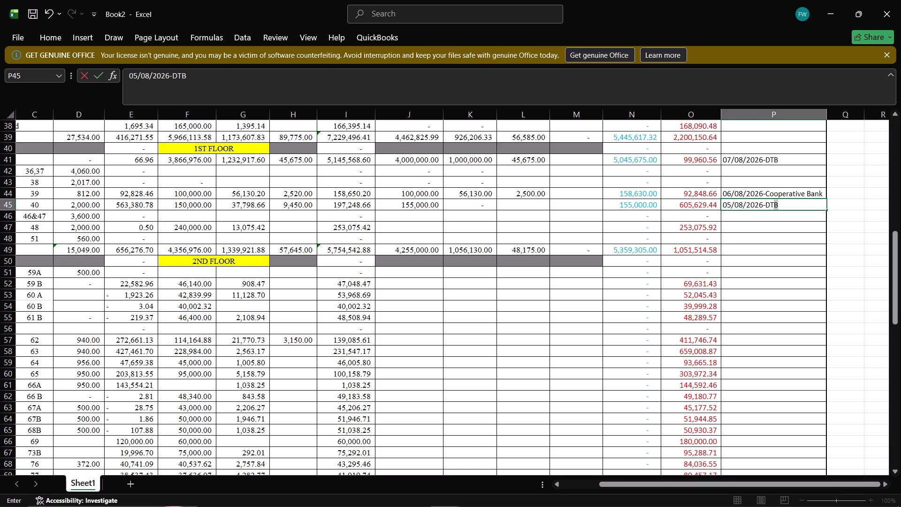
{"action": "key", "text": "b"}
Enter 0 rent and 0 stima for vacant unit 46&47 in J46 and K46.
{"action": "left_click", "coordinate": [403, 219]}
{"action": "key", "text": "0"}
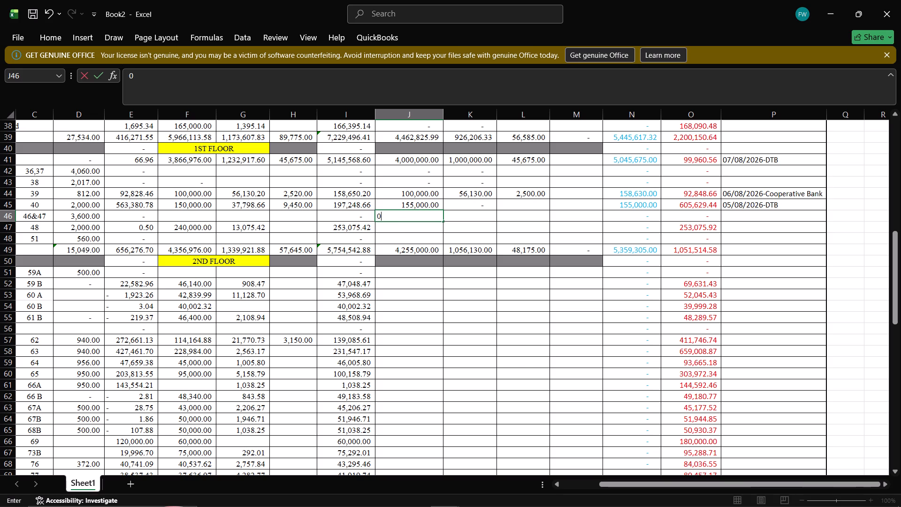
{"action": "key", "text": "Right"}
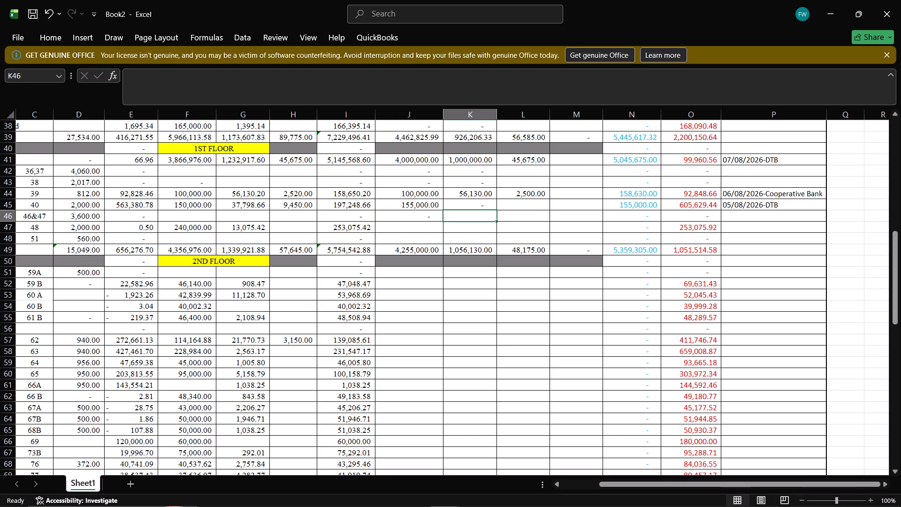
{"action": "key", "text": "0"}
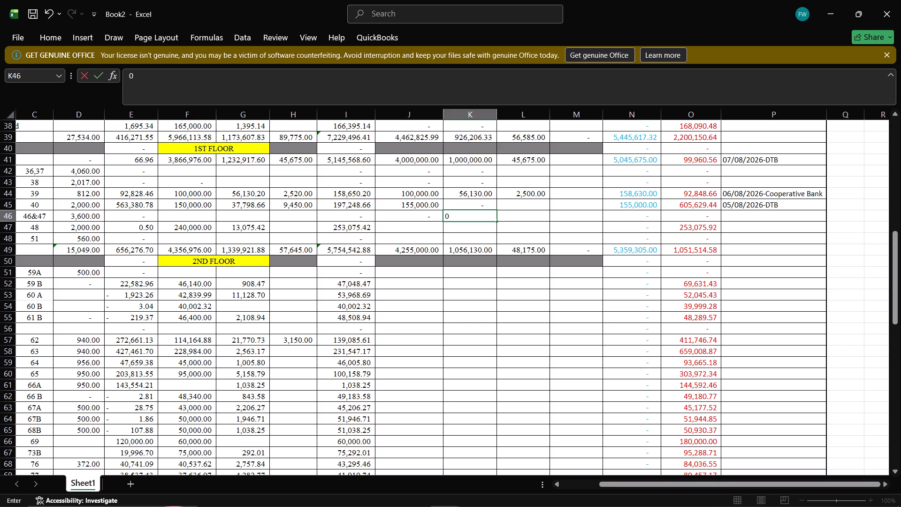
{"action": "key", "text": "Right"}
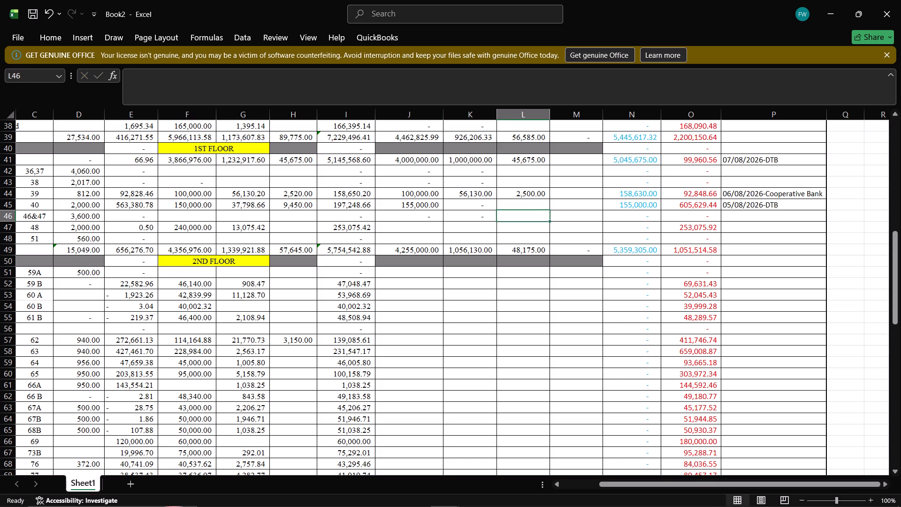
Enter 200000 as the rent collected for unit 48 in J47 and record 15/08/2026-DTB in P47.
{"action": "left_click", "coordinate": [407, 227]}
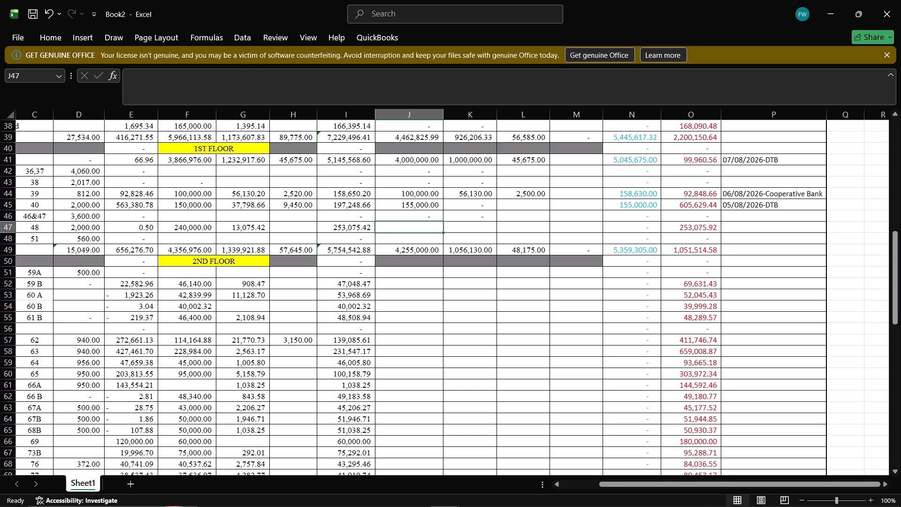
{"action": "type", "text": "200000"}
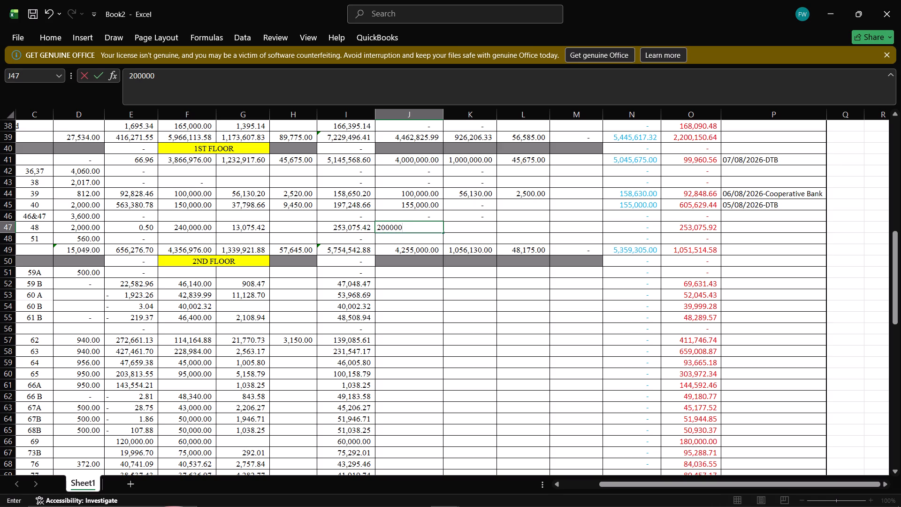
{"action": "left_click", "coordinate": [748, 230]}
{"action": "type", "text": "15"}
{"action": "type", "text": "/08"}
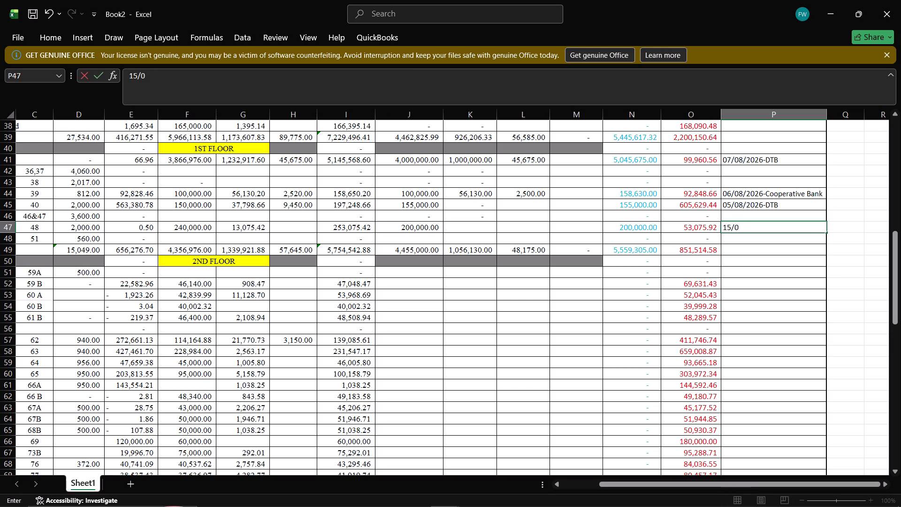
{"action": "type", "text": "/2026"}
{"action": "key", "text": "minus"}
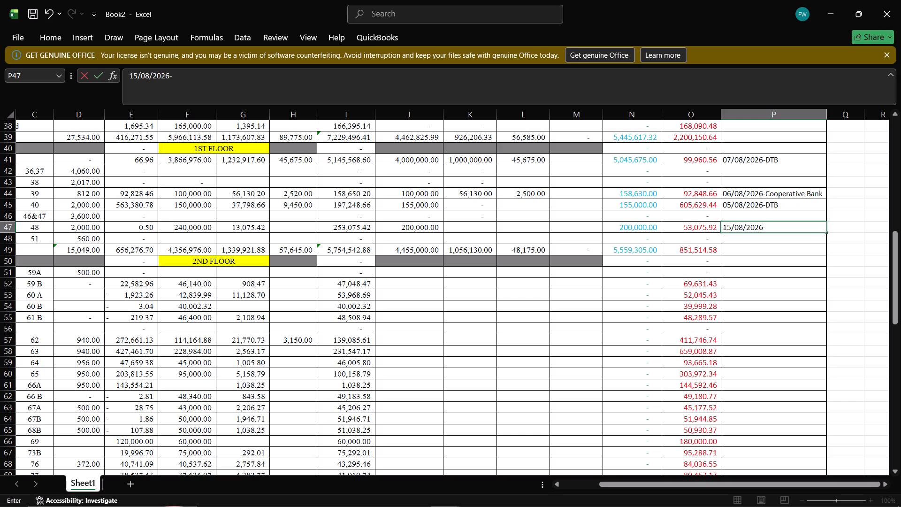
{"action": "type", "text": "DT"}
{"action": "key", "text": "b"}
Enter 0 rent and 0 stima for vacant unit 51 in J48 and K48.
{"action": "left_click", "coordinate": [414, 235]}
{"action": "key", "text": "0"}
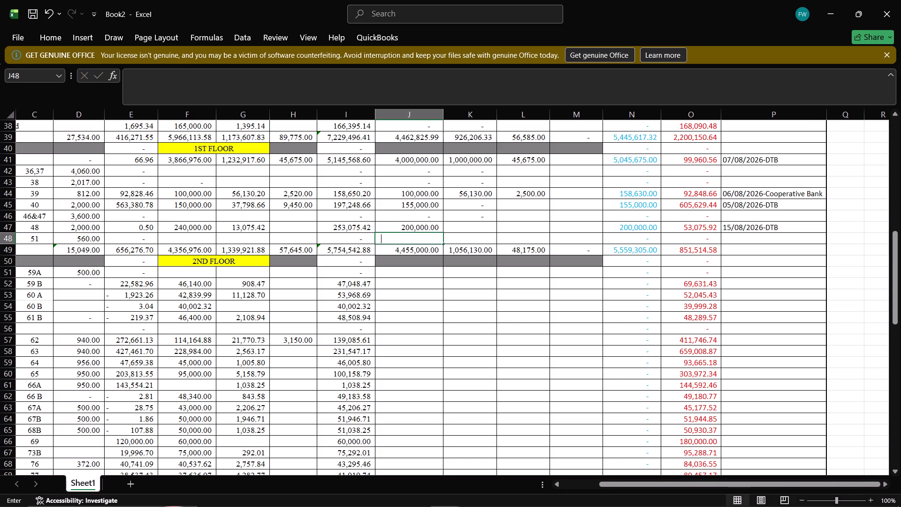
{"action": "left_click", "coordinate": [468, 238]}
{"action": "key", "text": "0"}
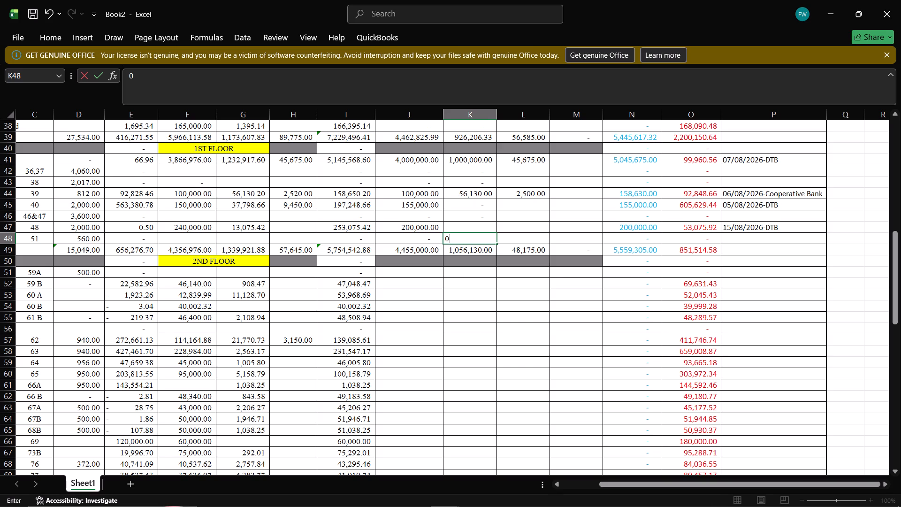
Look through the 2nd-floor tenant rows, checking their unit numbers and the rent and stima charged.
{"action": "scroll", "coordinate": [429, 303], "scroll_direction": "down", "scroll_amount": 1}
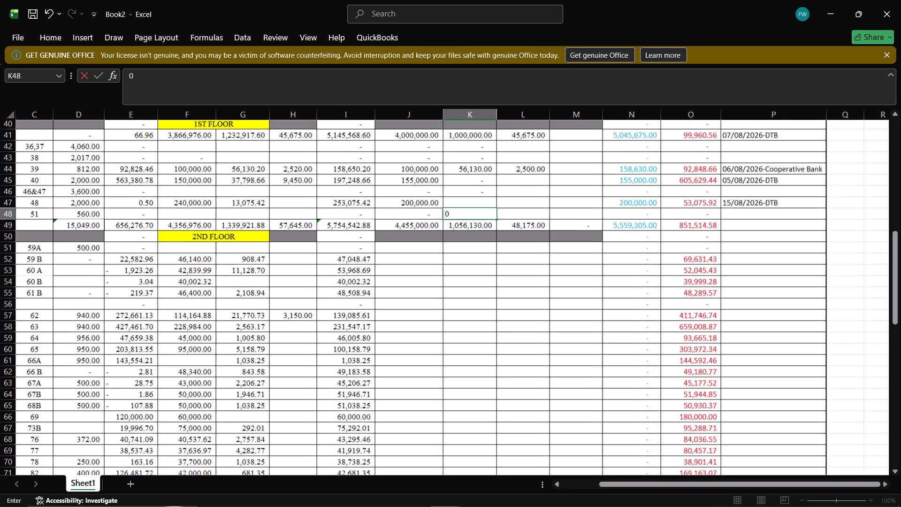
{"action": "scroll", "coordinate": [429, 303], "scroll_direction": "down", "scroll_amount": 1}
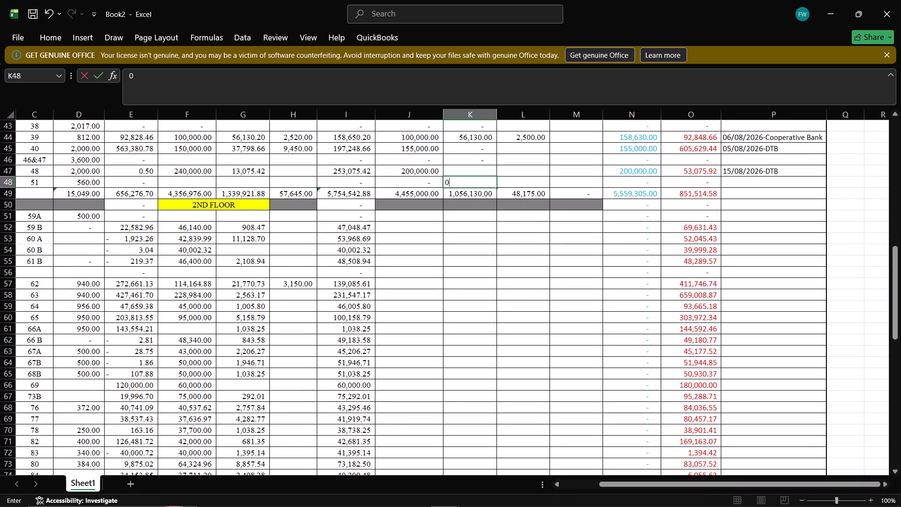
{"action": "scroll", "coordinate": [429, 303], "scroll_direction": "down", "scroll_amount": 1}
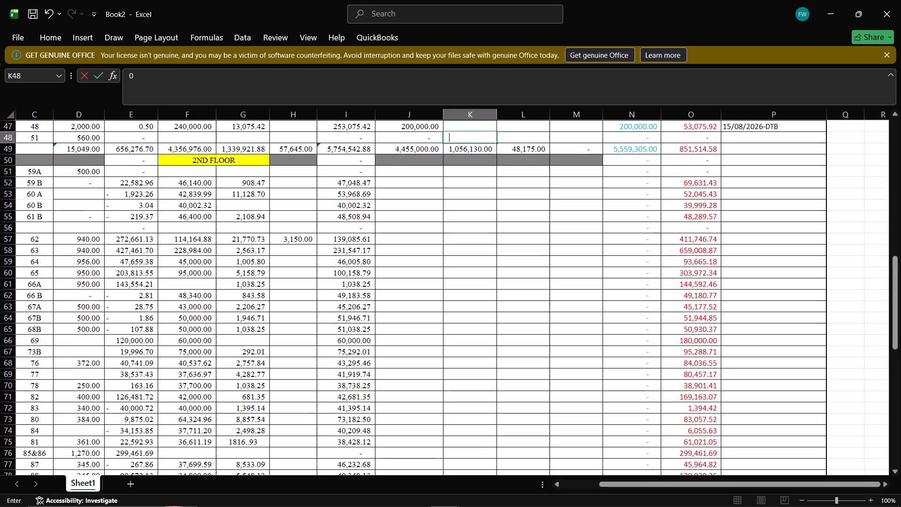
{"action": "scroll", "coordinate": [429, 304], "scroll_direction": "down", "scroll_amount": 1}
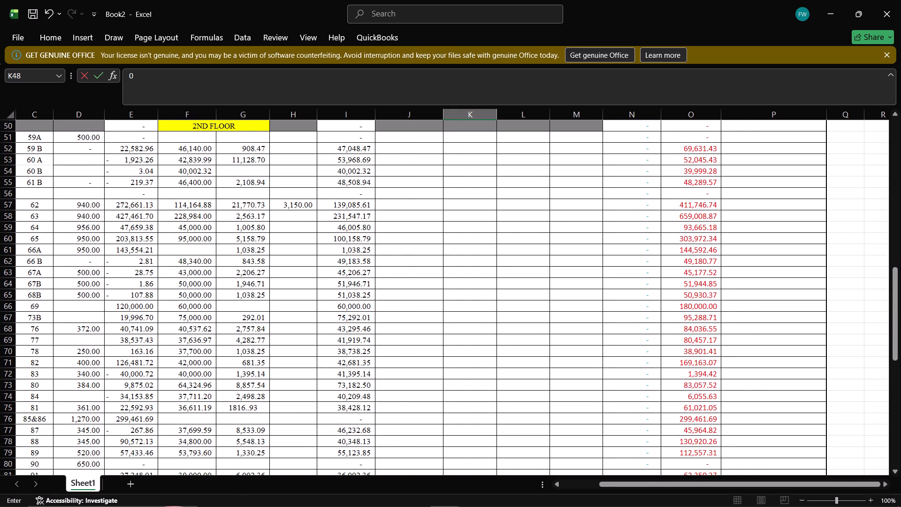
{"action": "scroll", "coordinate": [431, 279], "scroll_direction": "right", "scroll_amount": 1}
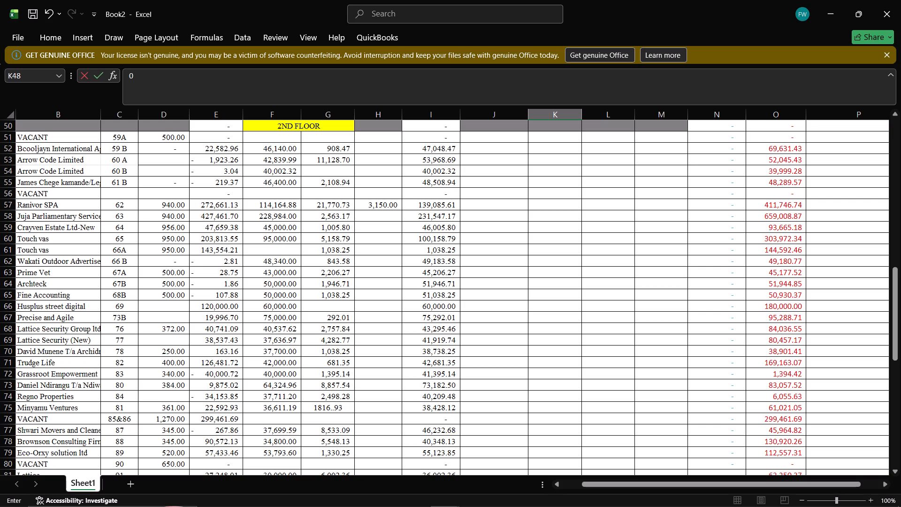
{"action": "scroll", "coordinate": [488, 242], "scroll_direction": "up", "scroll_amount": 7}
{"action": "scroll", "coordinate": [486, 246], "scroll_direction": "down", "scroll_amount": 2}
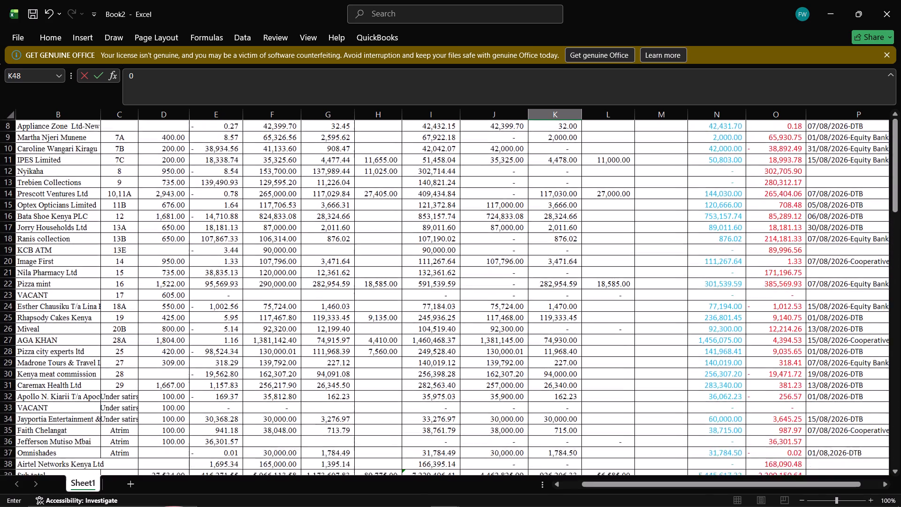
{"action": "scroll", "coordinate": [489, 120], "scroll_direction": "down", "scroll_amount": 1}
{"action": "scroll", "coordinate": [497, 0], "scroll_direction": "down", "scroll_amount": 4}
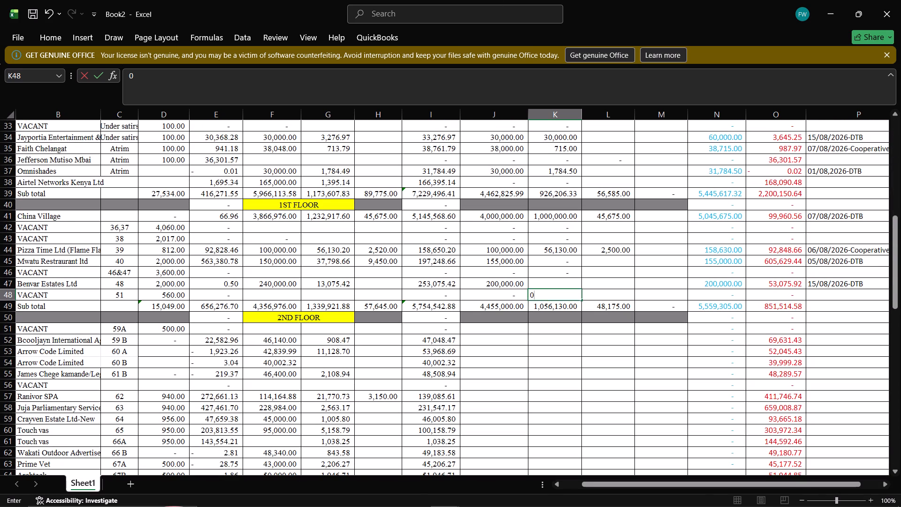
{"action": "scroll", "coordinate": [524, 56], "scroll_direction": "down", "scroll_amount": 1}
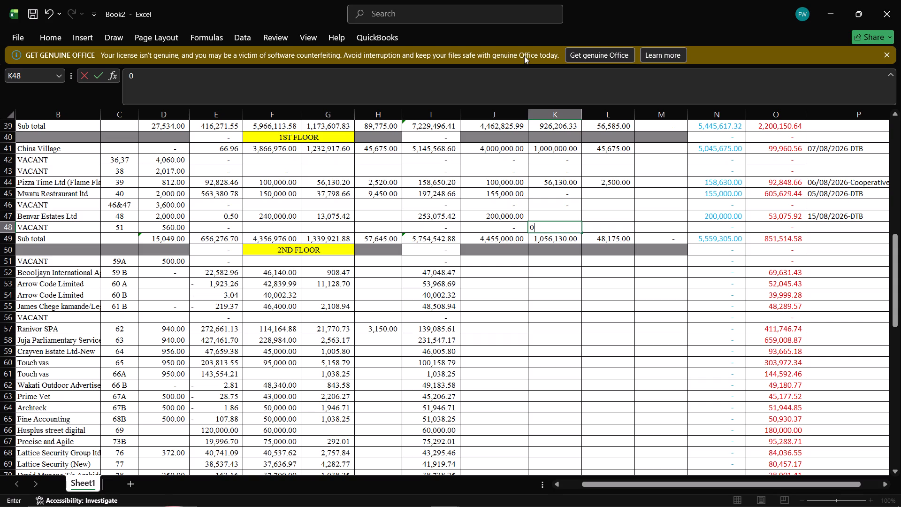
{"action": "scroll", "coordinate": [524, 56], "scroll_direction": "down", "scroll_amount": 1}
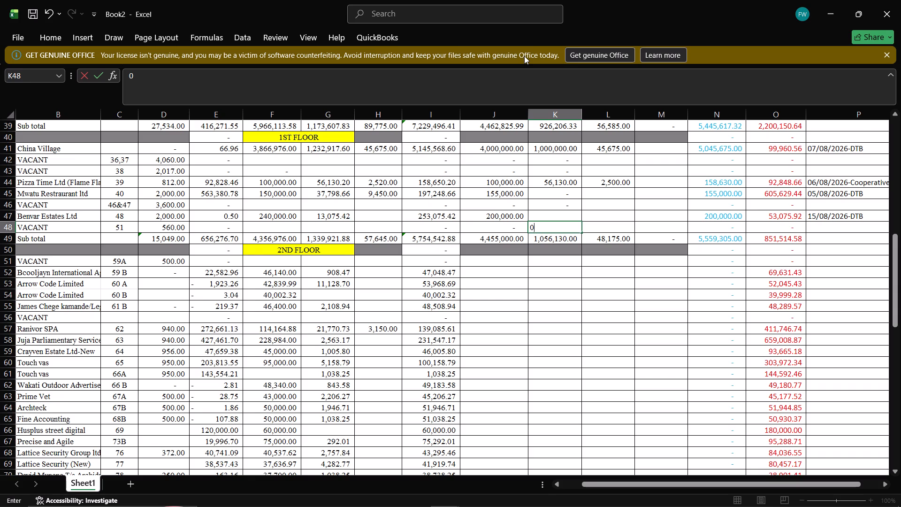
{"action": "scroll", "coordinate": [524, 56], "scroll_direction": "down", "scroll_amount": 2}
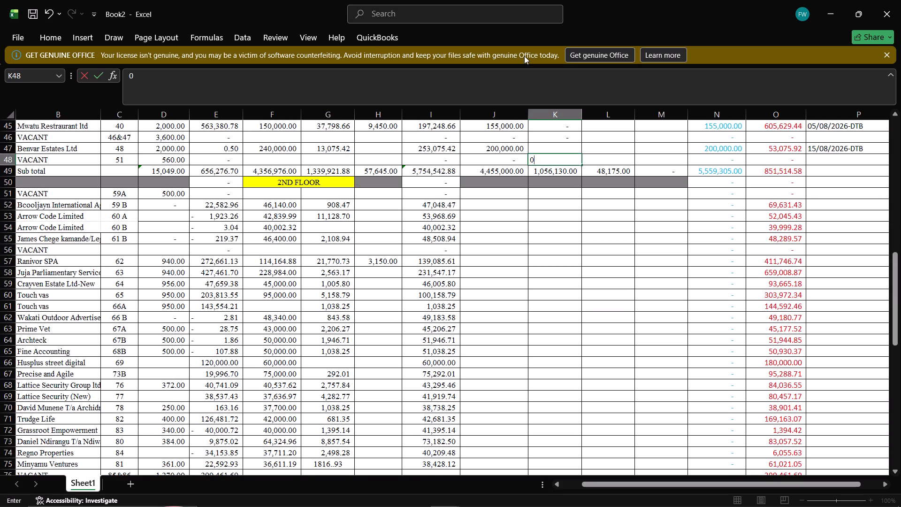
{"action": "scroll", "coordinate": [534, 0], "scroll_direction": "down", "scroll_amount": 1}
{"action": "scroll", "coordinate": [527, 193], "scroll_direction": "down", "scroll_amount": 1}
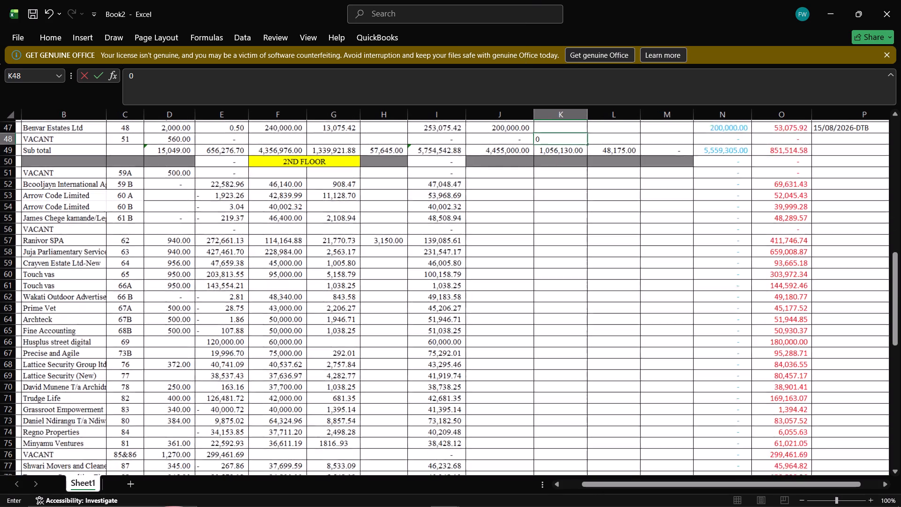
{"action": "scroll", "coordinate": [527, 193], "scroll_direction": "down", "scroll_amount": 2}
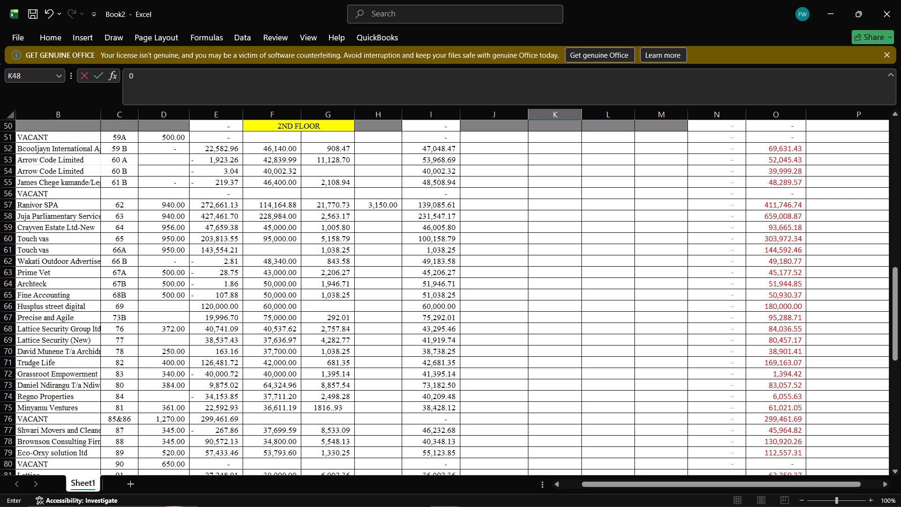
Enter 46140 as the rent and 909 as the stima collected for unit 59 B in J52 and K52.
{"action": "left_click", "coordinate": [503, 149]}
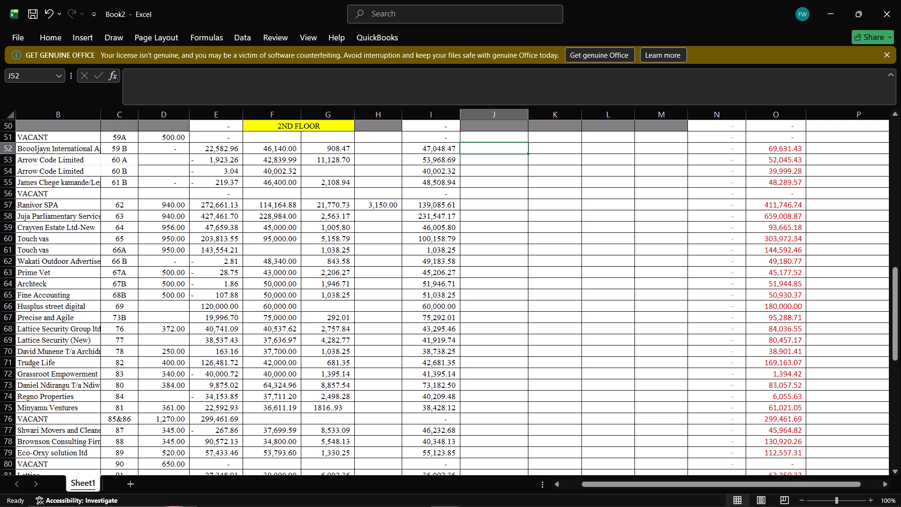
{"action": "key", "text": "4"}
{"action": "key", "text": "6"}
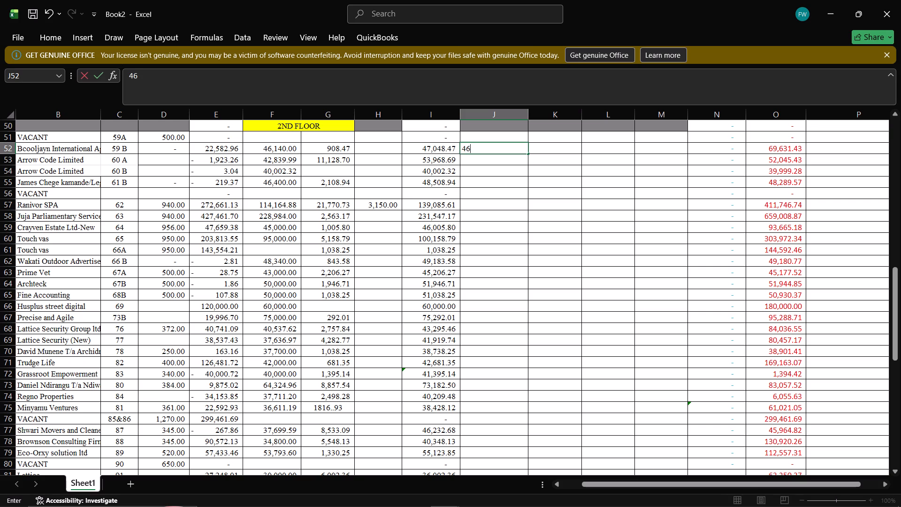
{"action": "key", "text": "1"}
{"action": "type", "text": "40"}
{"action": "key", "text": "Right"}
{"action": "type", "text": "909"}
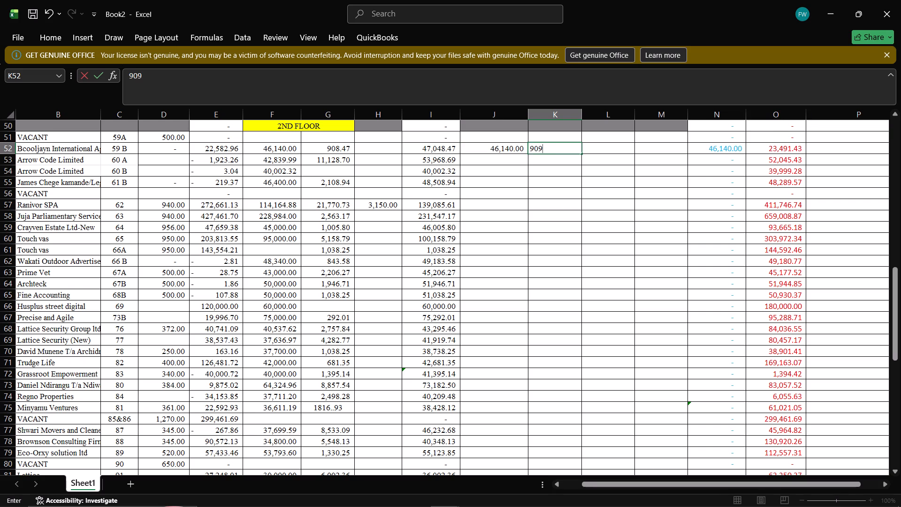
{"action": "left_click", "coordinate": [846, 150]}
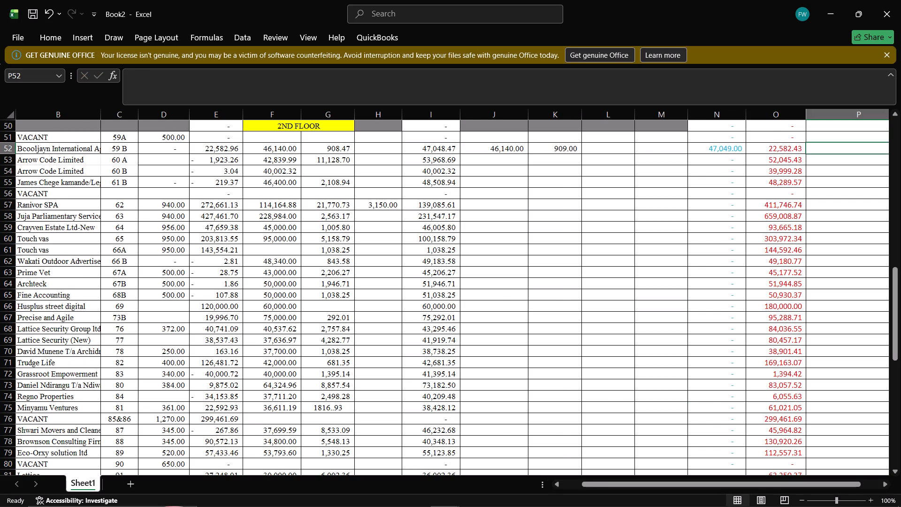
{"action": "type", "text": "13"}
{"action": "type", "text": "/08"}
{"action": "key", "text": "slash"}
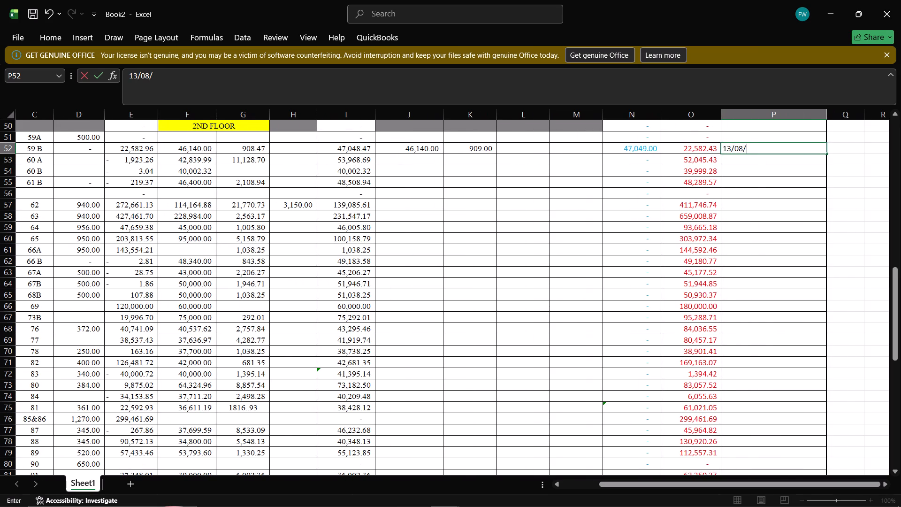
{"action": "type", "text": "2026"}
{"action": "key", "text": "minus"}
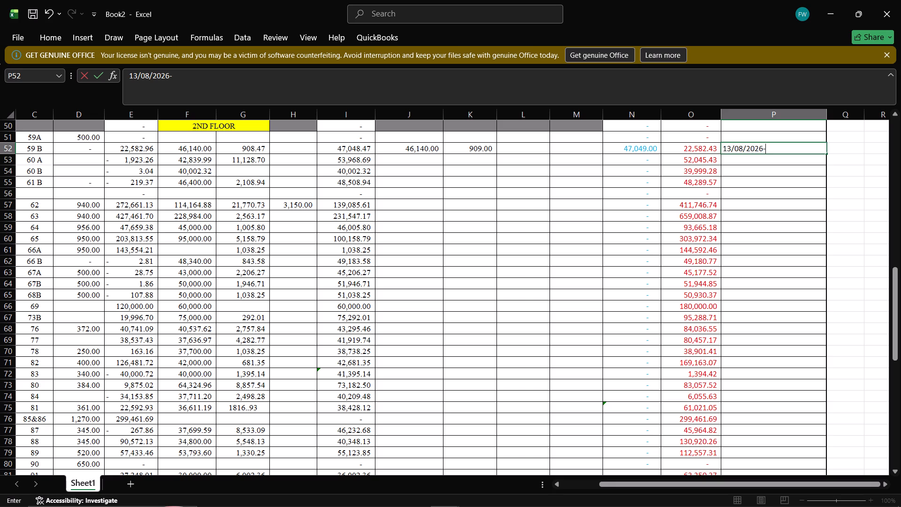
{"action": "key", "text": "e"}
{"action": "type", "text": "qui"}
{"action": "key", "text": "t"}
{"action": "key", "text": "y"}
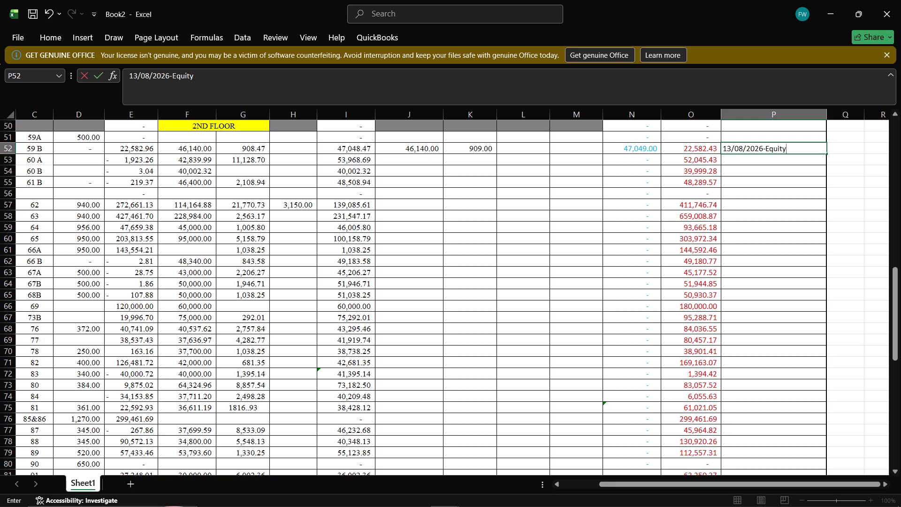
{"action": "key", "text": "space"}
{"action": "type", "text": "ank"}
{"action": "left_click", "coordinate": [787, 147]}
{"action": "key", "text": "b"}
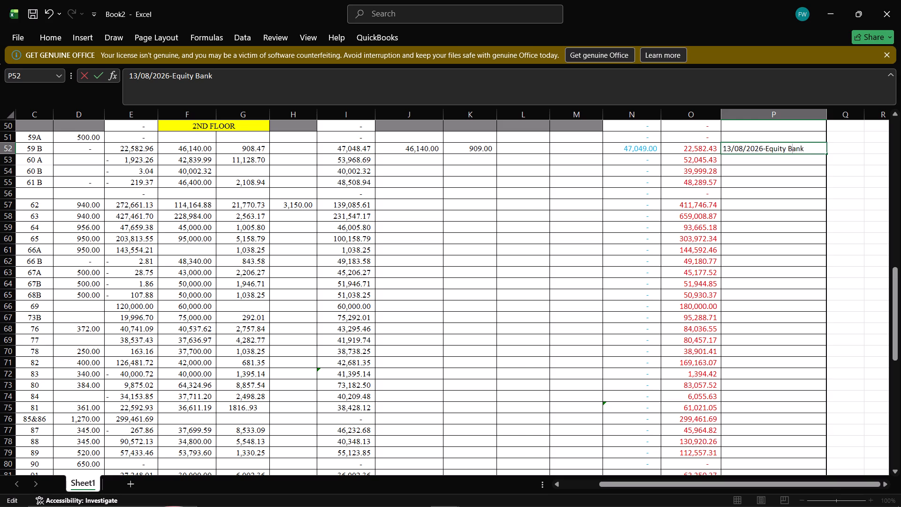
Enter 43000 as the rent and 11000 as the stima collected for unit 60 A in J53 and K53.
{"action": "scroll", "coordinate": [615, 218], "scroll_direction": "right", "scroll_amount": 1}
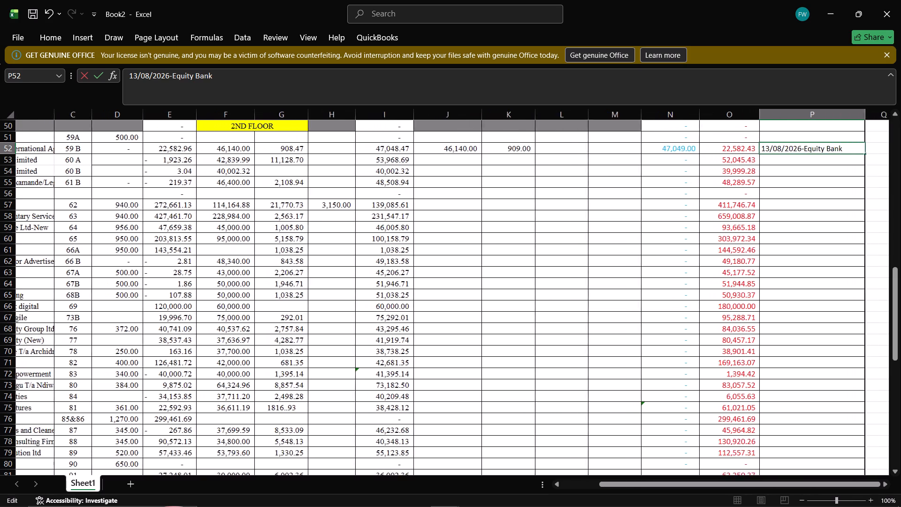
{"action": "scroll", "coordinate": [615, 218], "scroll_direction": "right", "scroll_amount": 1}
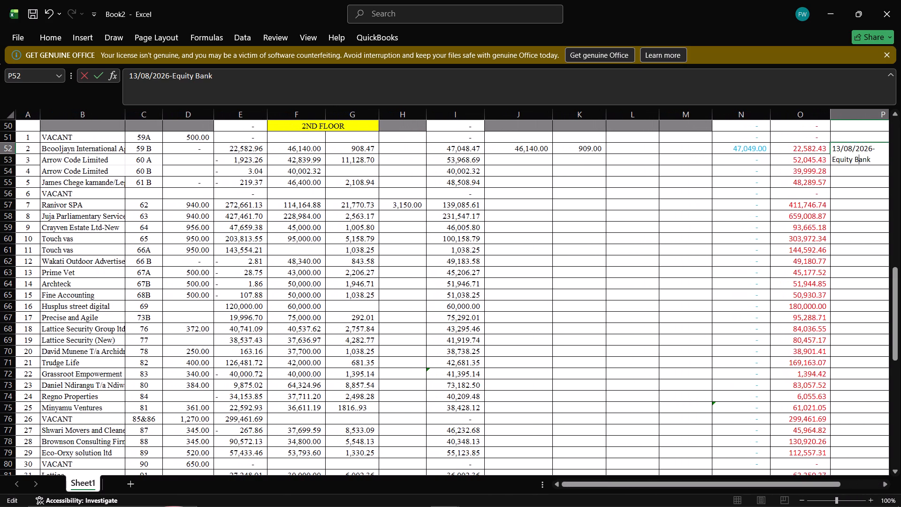
{"action": "left_click", "coordinate": [515, 156]}
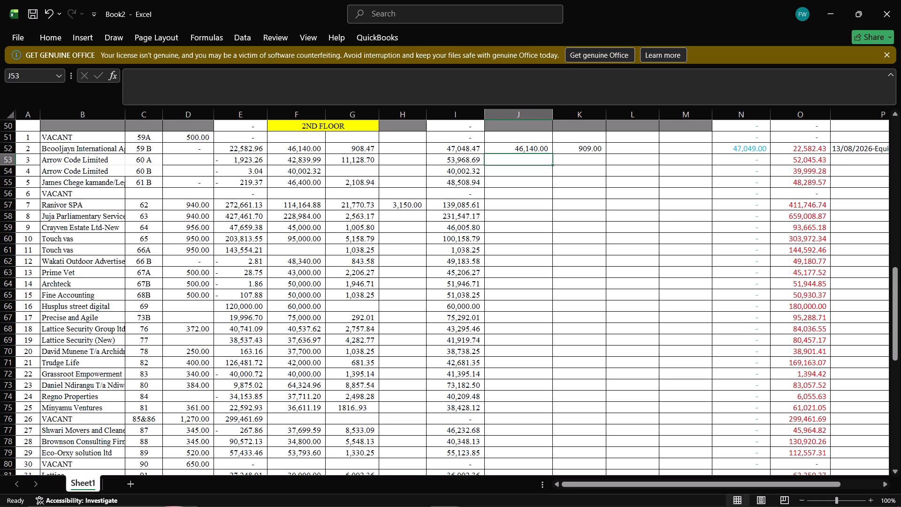
{"action": "key", "text": "4"}
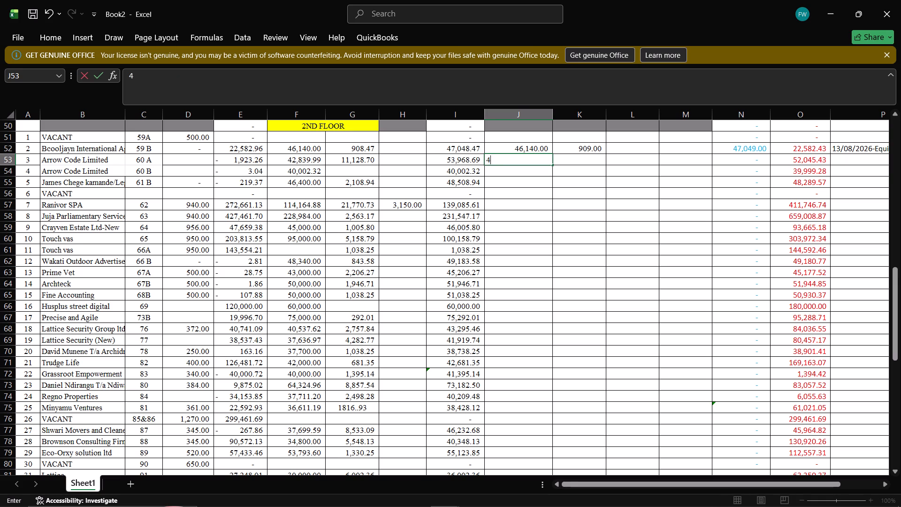
{"action": "key", "text": "3"}
{"action": "type", "text": "00"}
{"action": "key", "text": "0"}
{"action": "key", "text": "Right"}
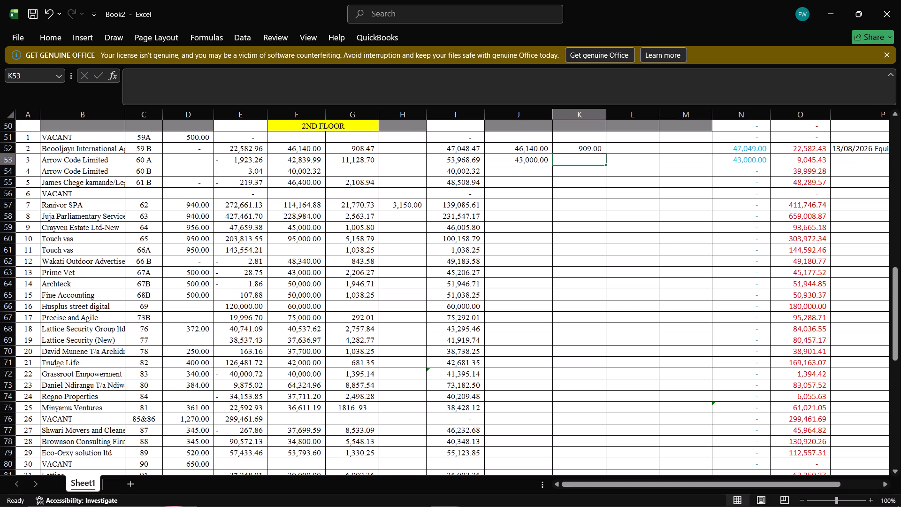
{"action": "type", "text": "11000"}
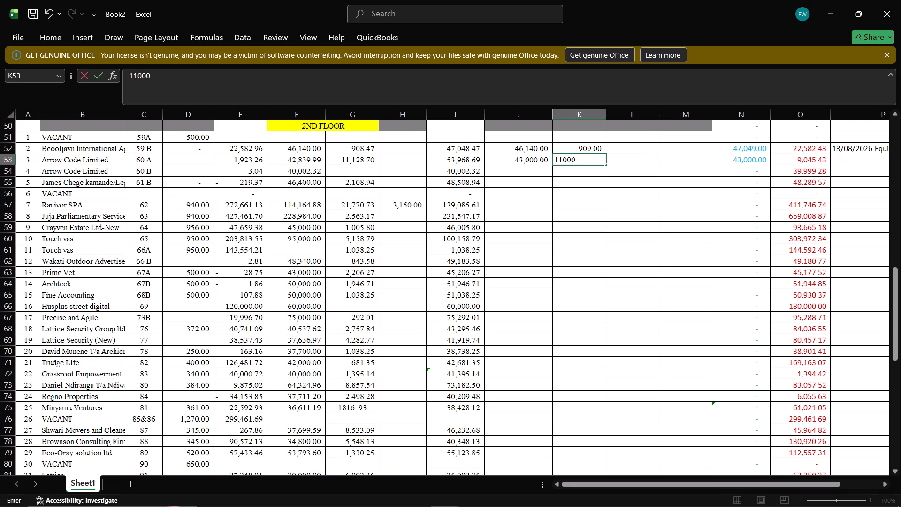
Record the payment date and bank for unit 60 A in P53 as 18/08/2026-DTB.
{"action": "left_click", "coordinate": [865, 158]}
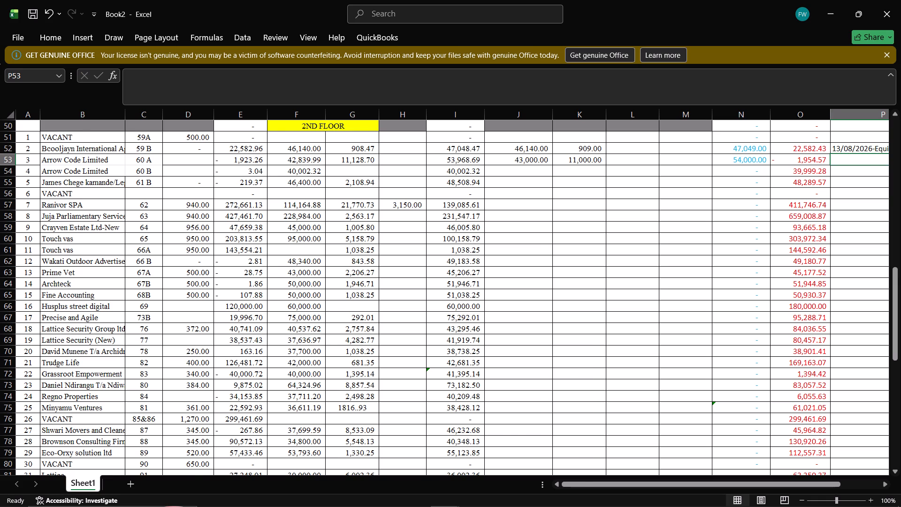
{"action": "key", "text": "1"}
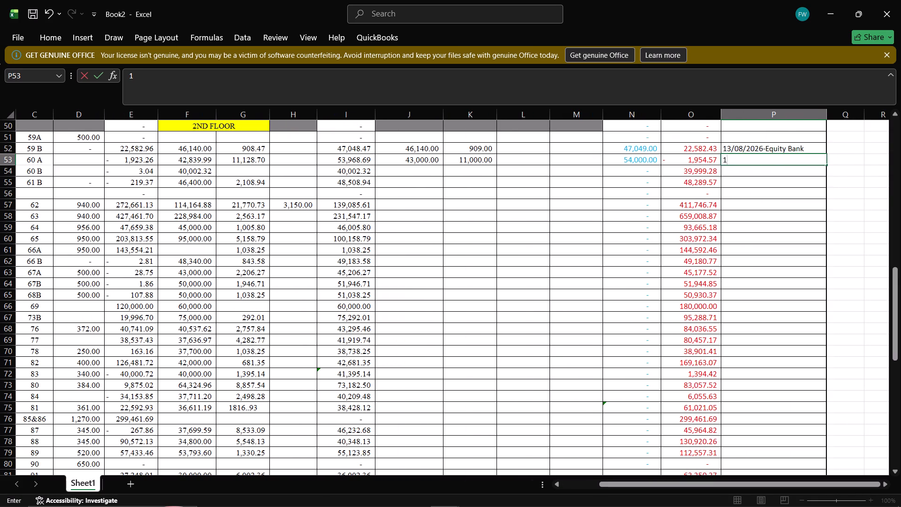
{"action": "key", "text": "8"}
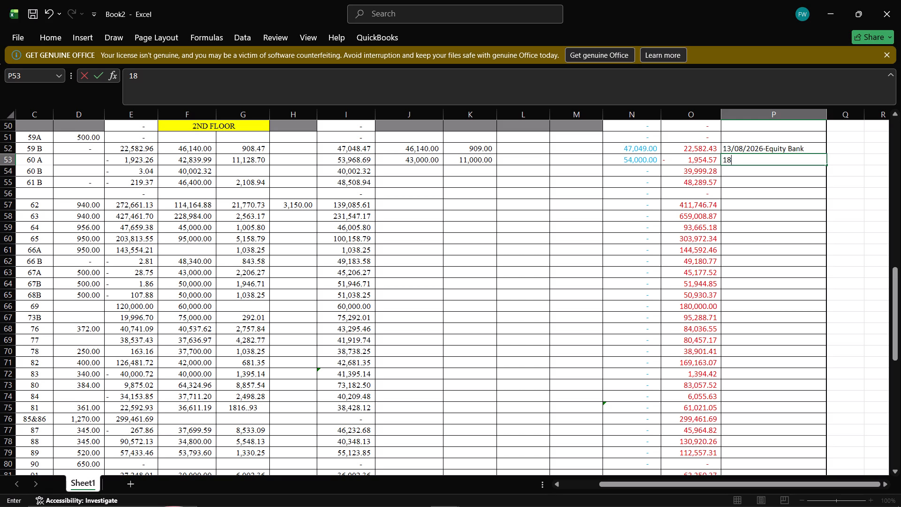
{"action": "type", "text": "/08"}
{"action": "type", "text": "/202"}
{"action": "key", "text": "6"}
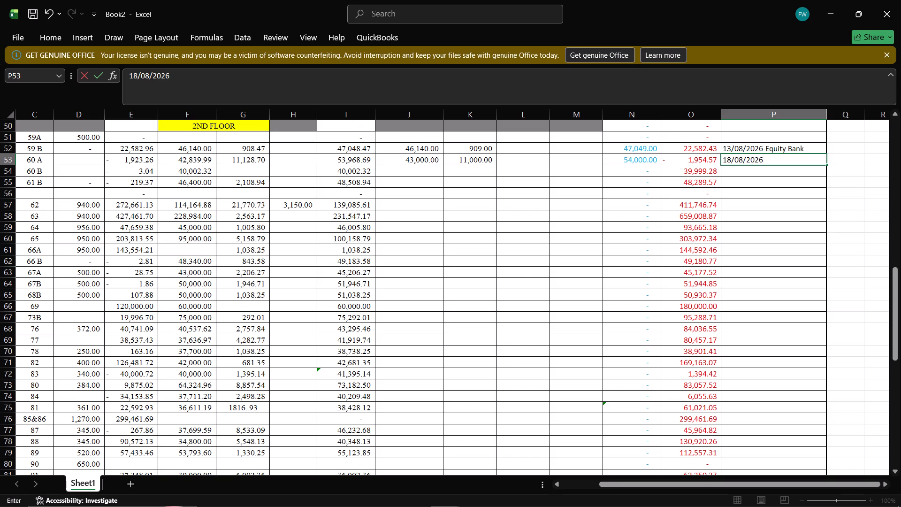
{"action": "key", "text": "minus"}
{"action": "key", "text": "d"}
{"action": "type", "text": "TB"}
Enter 40000 as the rent and 0 as the stima collected for unit 60 B in J54 and K54.
{"action": "left_click", "coordinate": [425, 172]}
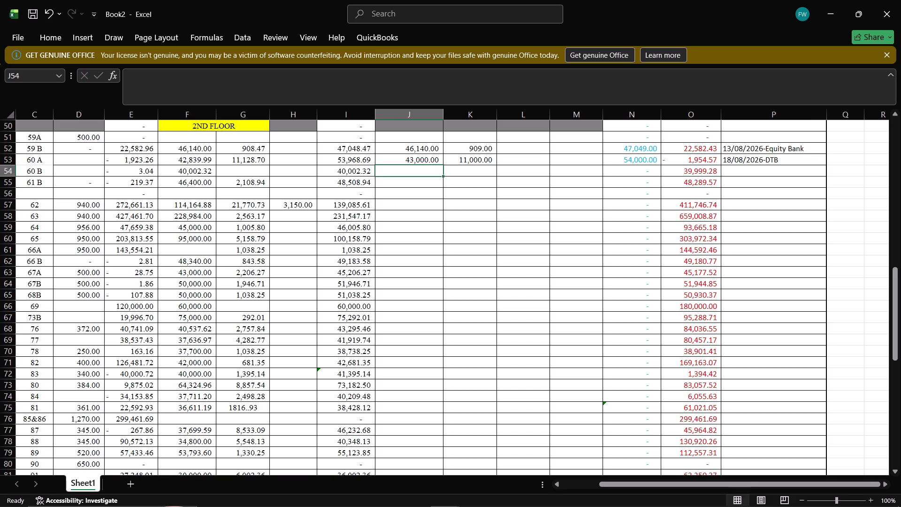
{"action": "key", "text": "4"}
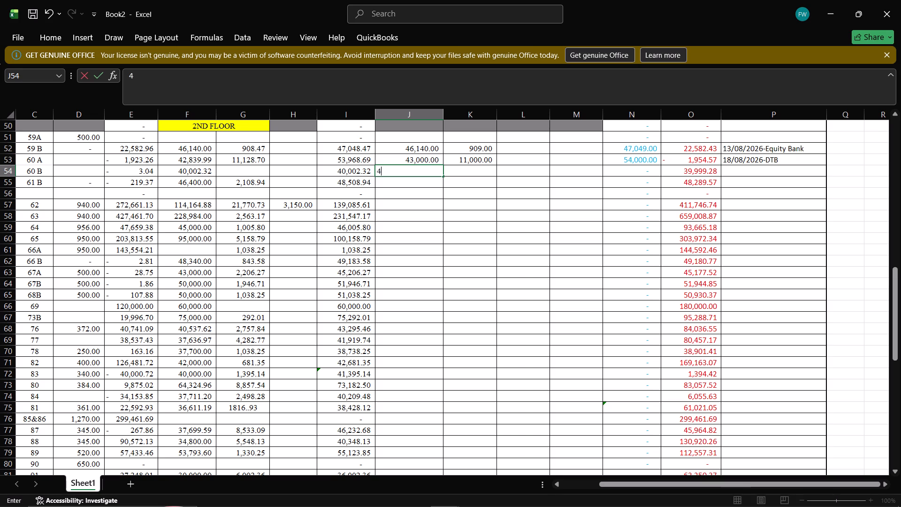
{"action": "type", "text": "0000"}
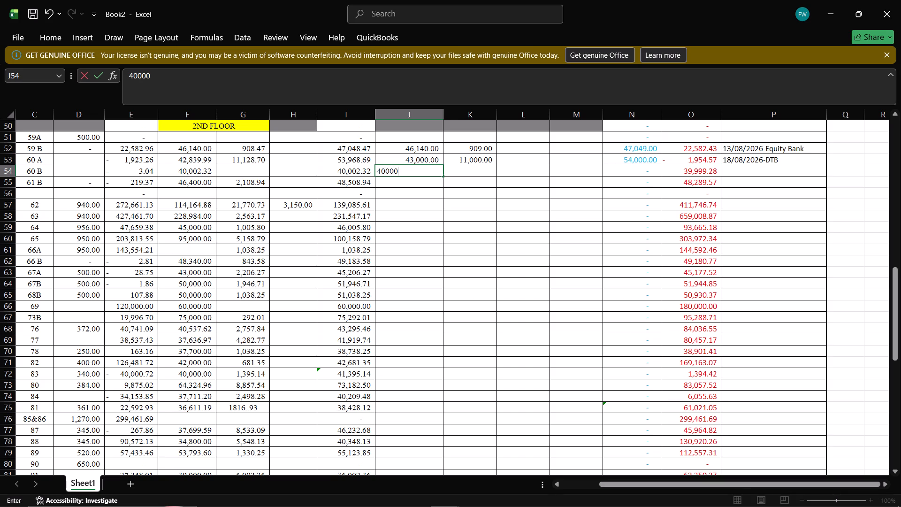
{"action": "left_click", "coordinate": [464, 173]}
{"action": "key", "text": "minus"}
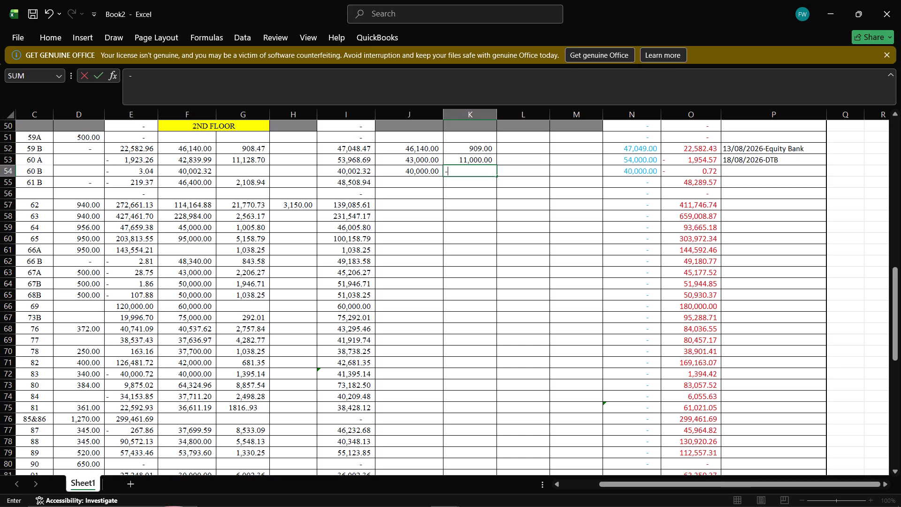
{"action": "key", "text": "BackSpace"}
{"action": "key", "text": "0"}
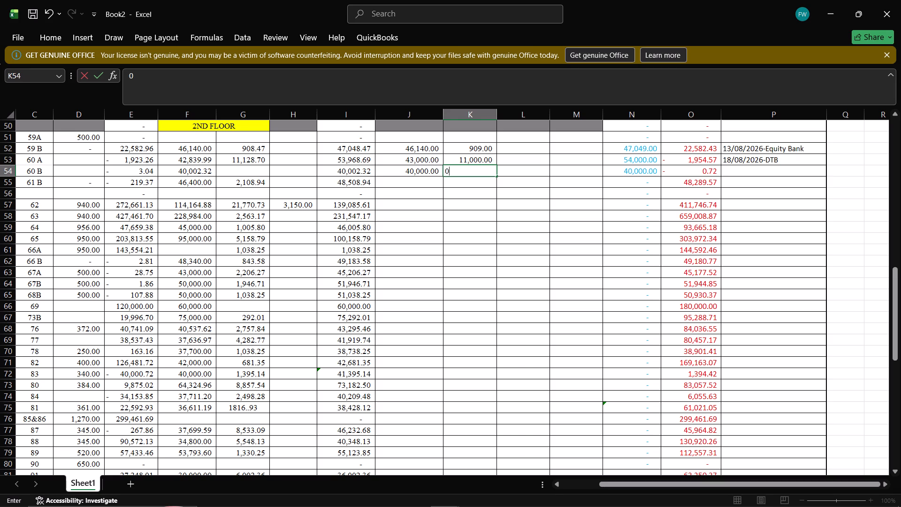